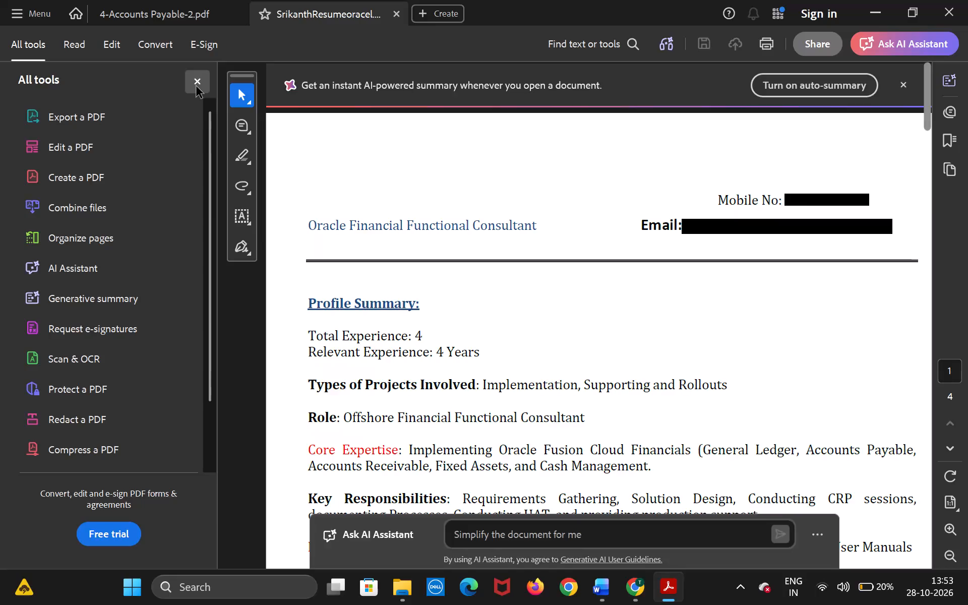
# Hide the All tools pane beside the open resume PDF.
pyautogui.click(197, 87)
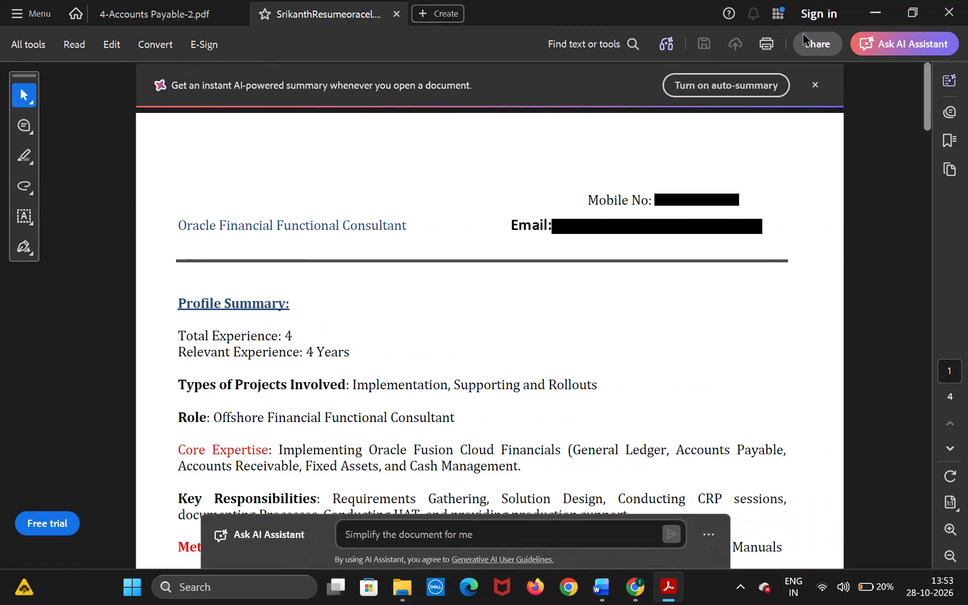
# Start closing the PDF viewer window that holds the resume and the 4-Accounts Payable-2.pdf document.
pyautogui.hscroll(1, 704, 181)
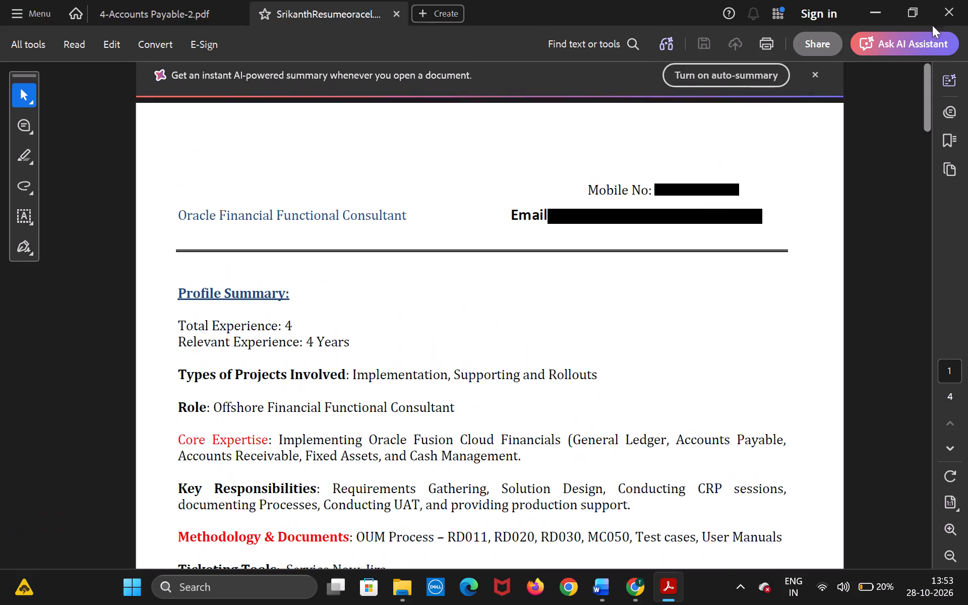
pyautogui.click(944, 6)
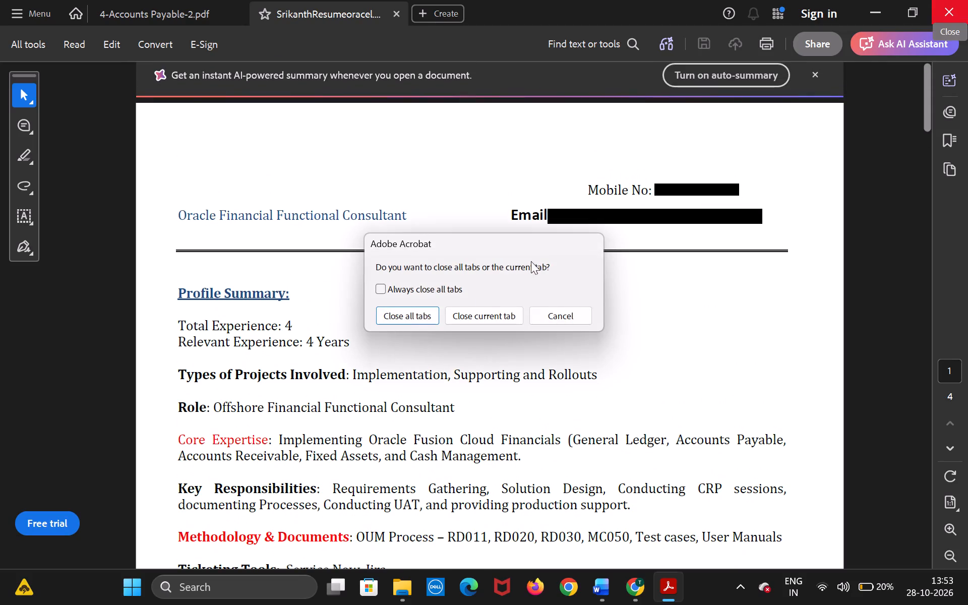
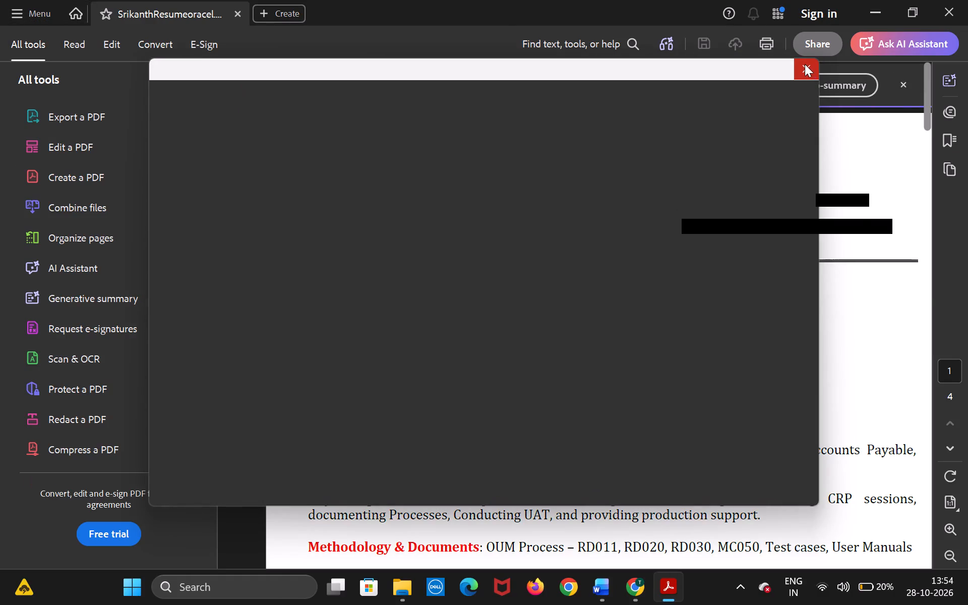
# Dismiss the pop-up dialog covering the resume PDF.
pyautogui.click(805, 64)
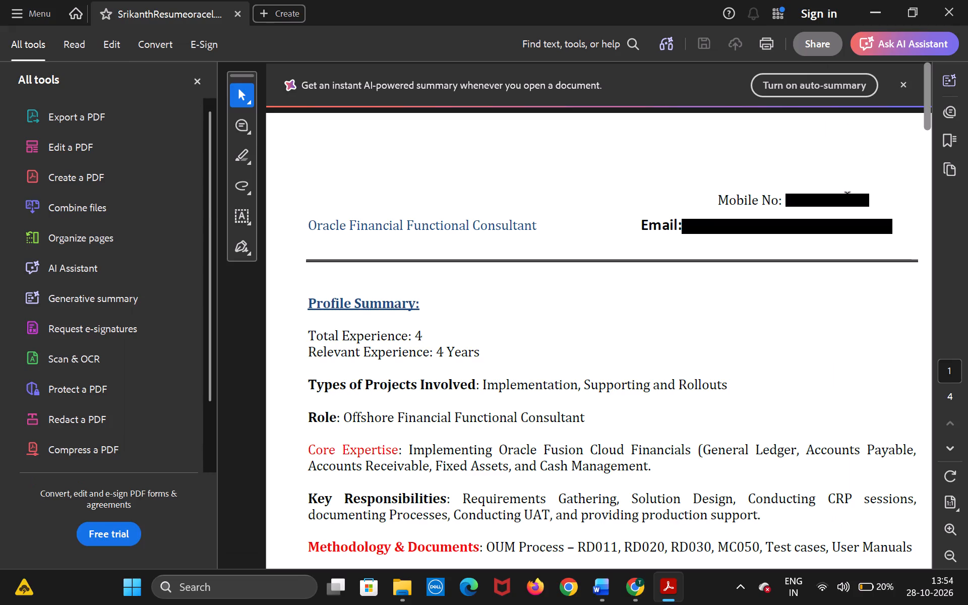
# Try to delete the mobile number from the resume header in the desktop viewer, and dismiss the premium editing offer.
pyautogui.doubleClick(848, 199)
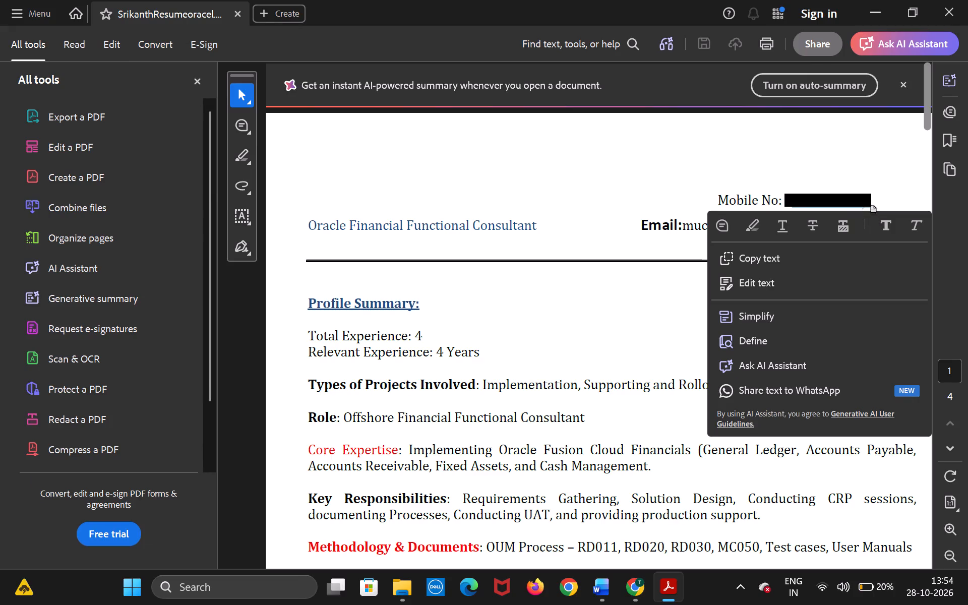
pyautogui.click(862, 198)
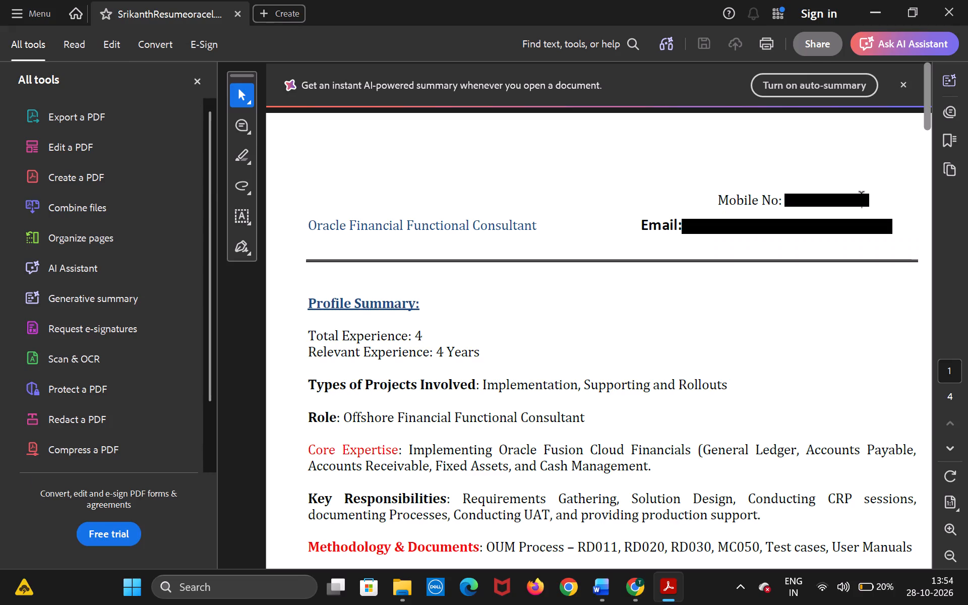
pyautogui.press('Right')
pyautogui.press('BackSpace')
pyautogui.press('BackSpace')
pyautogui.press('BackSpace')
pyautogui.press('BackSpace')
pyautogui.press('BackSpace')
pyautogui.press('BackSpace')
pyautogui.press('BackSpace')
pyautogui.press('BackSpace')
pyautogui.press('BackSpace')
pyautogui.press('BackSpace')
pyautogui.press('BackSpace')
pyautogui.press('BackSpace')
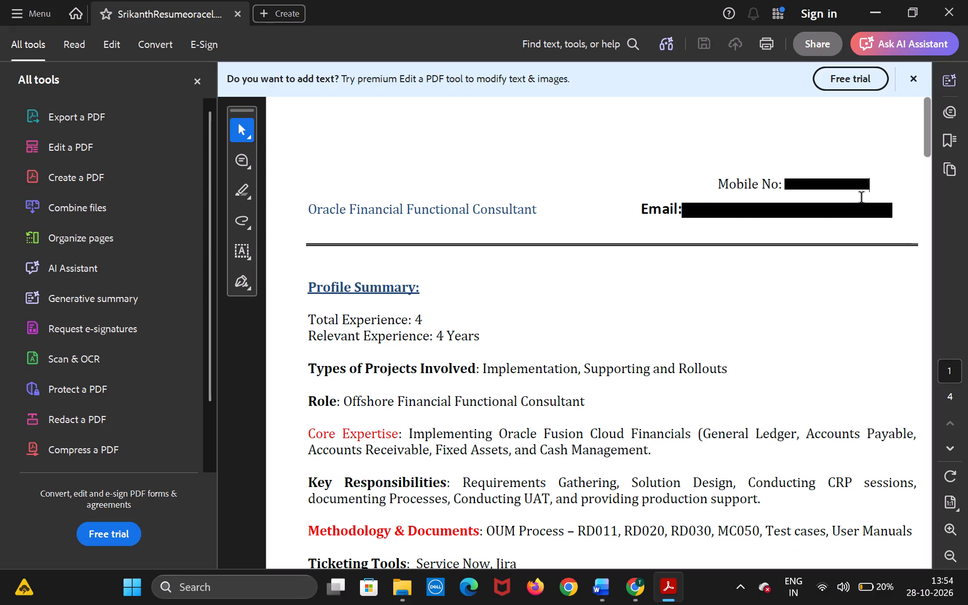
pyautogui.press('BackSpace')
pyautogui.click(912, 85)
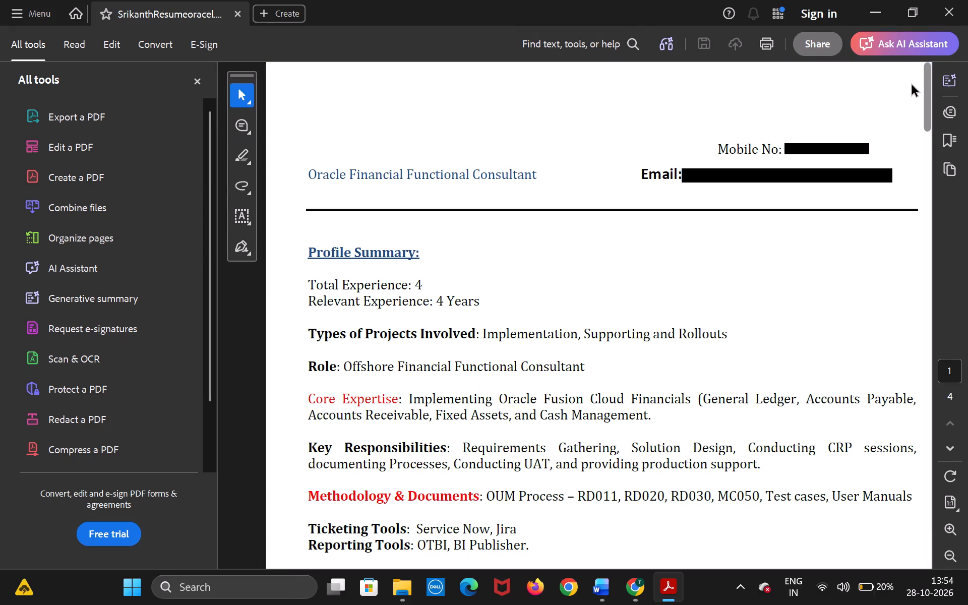
# Close the PDF viewer window and minimize the Downloads folder window.
pyautogui.click(958, 6)
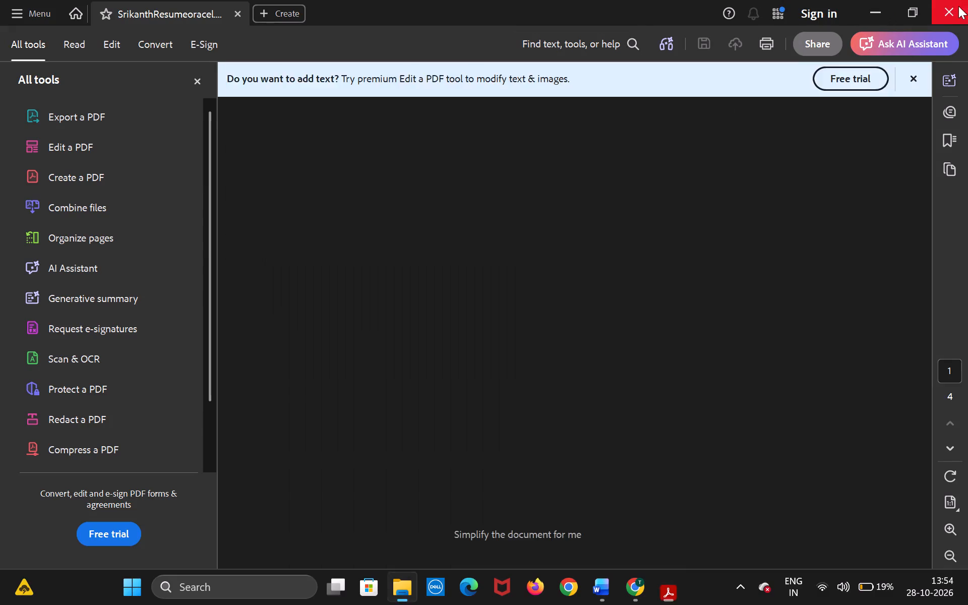
pyautogui.click(878, 12)
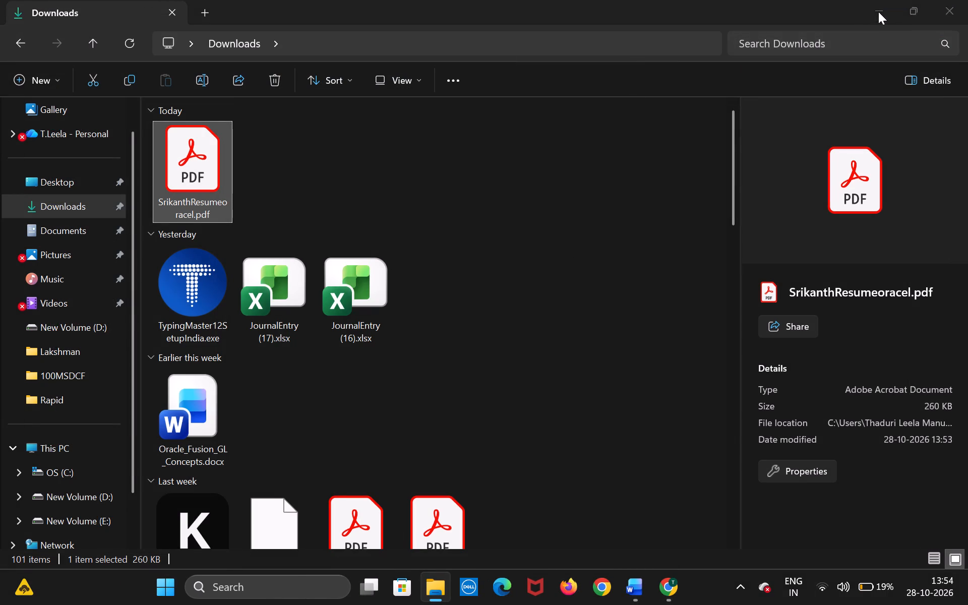
# Switch to Google Chrome by opening a window with the L profile, and maximize it.
pyautogui.click(596, 597)
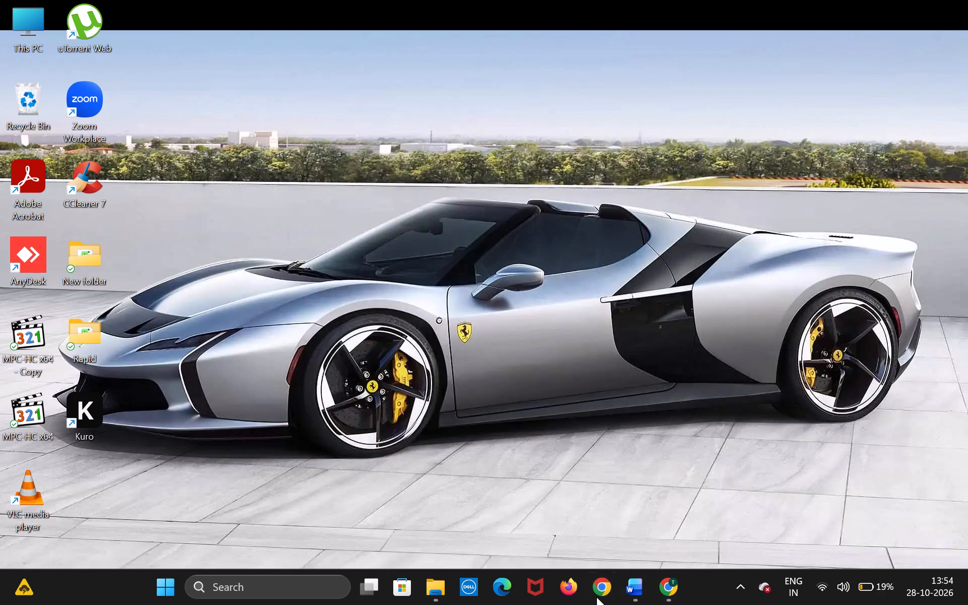
pyautogui.click(302, 363)
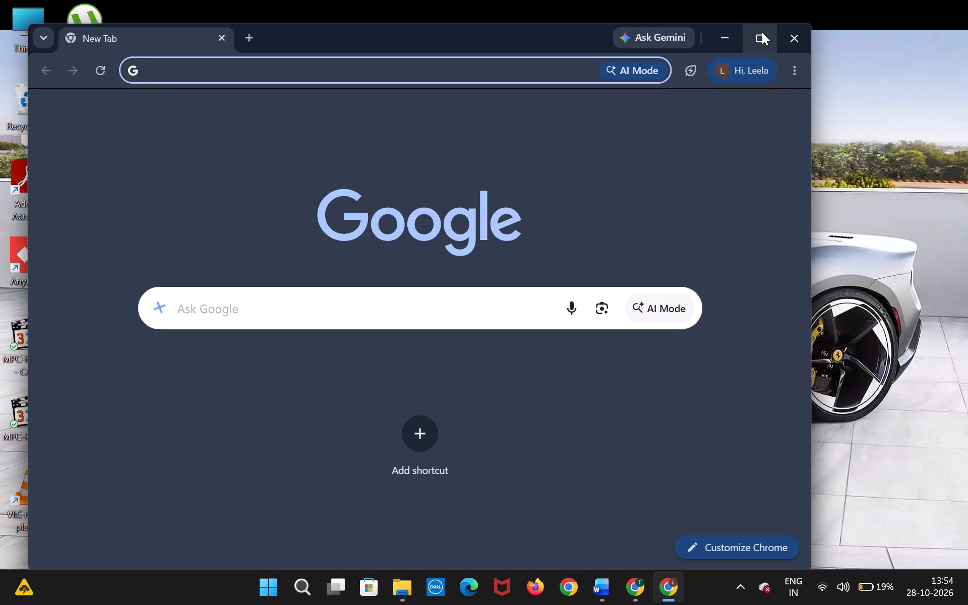
pyautogui.click(762, 32)
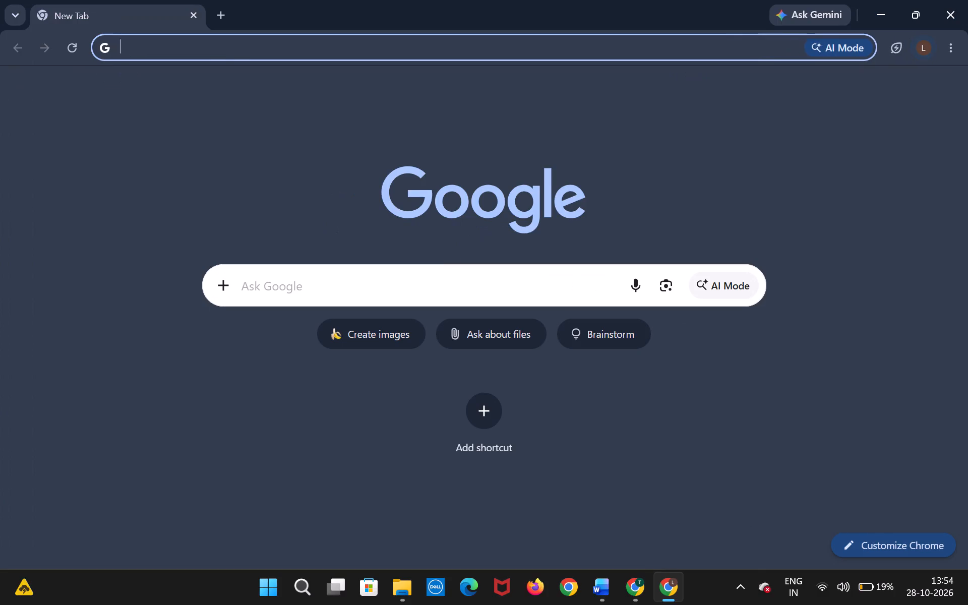
# Search Google for "i love pdf pdf to word" and open Adobe Acrobat's online PDF editor from the results.
pyautogui.click(399, 295)
pyautogui.write('i l')
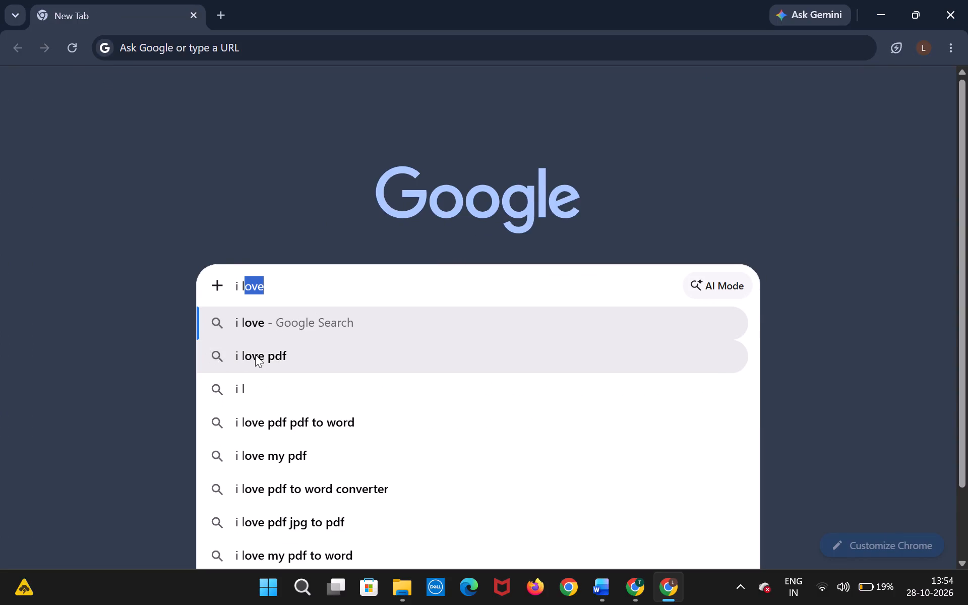
pyautogui.click(293, 427)
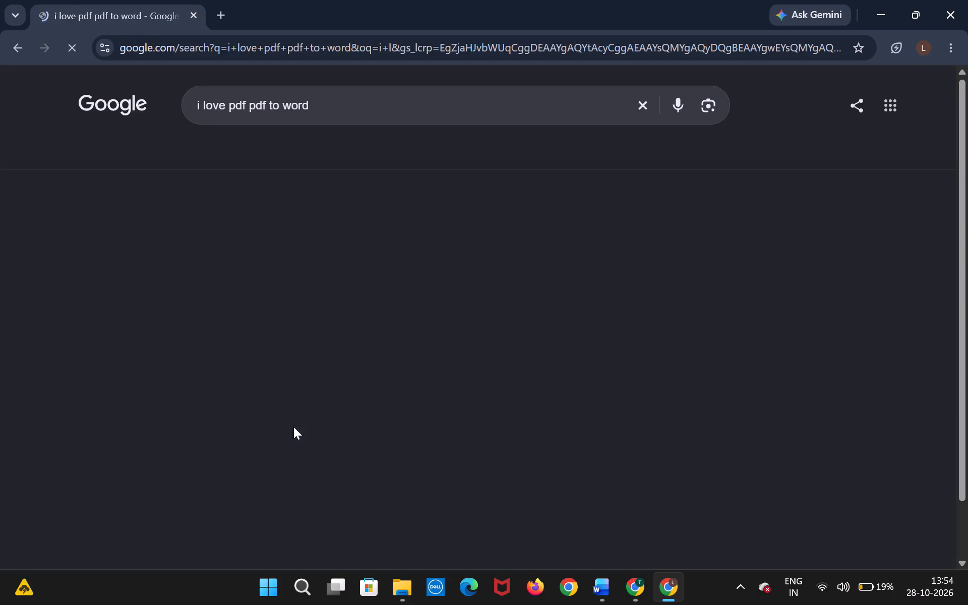
pyautogui.click(256, 292)
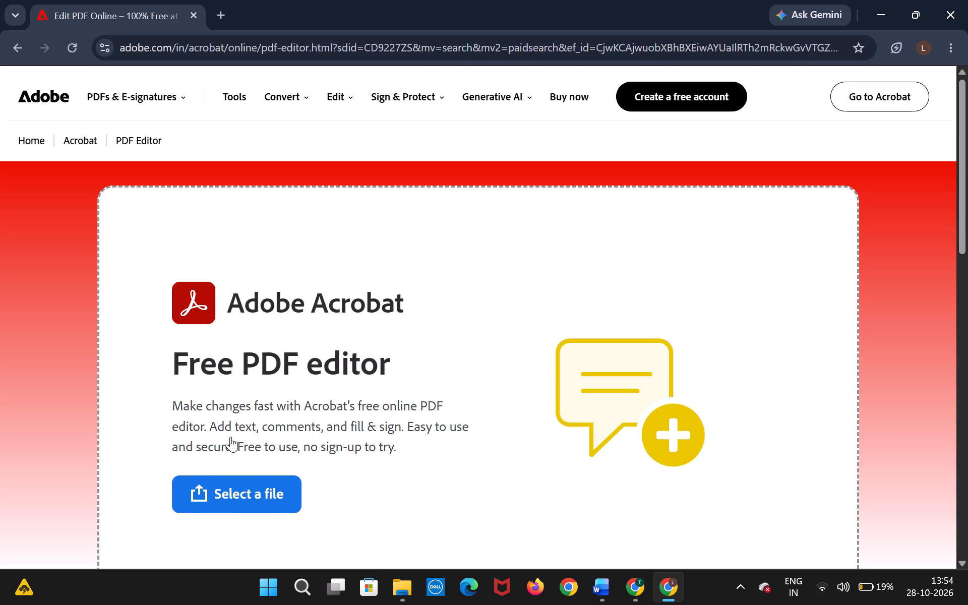
# Upload the resume PDF to the free online PDF editor.
pyautogui.click(237, 492)
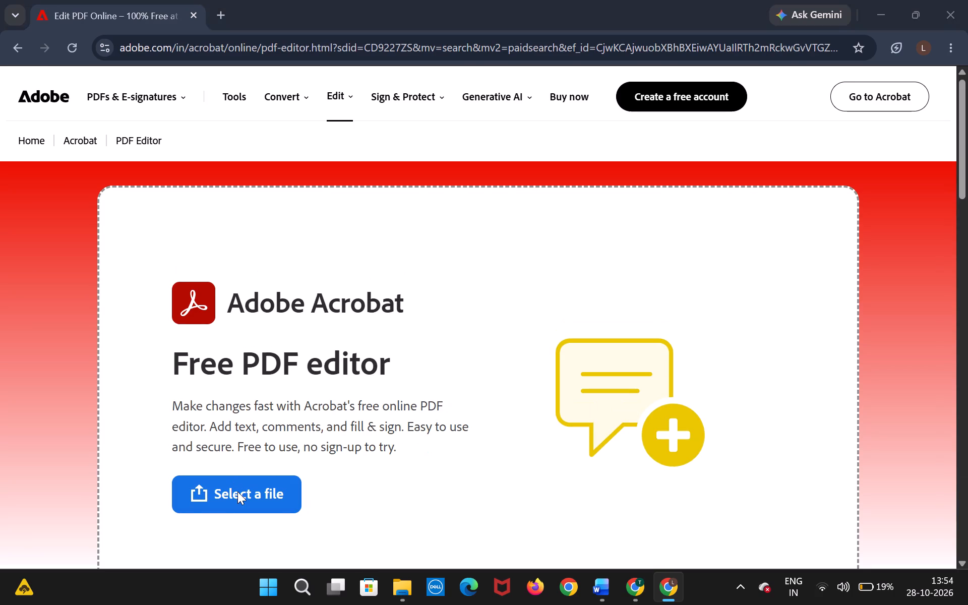
pyautogui.doubleClick(166, 164)
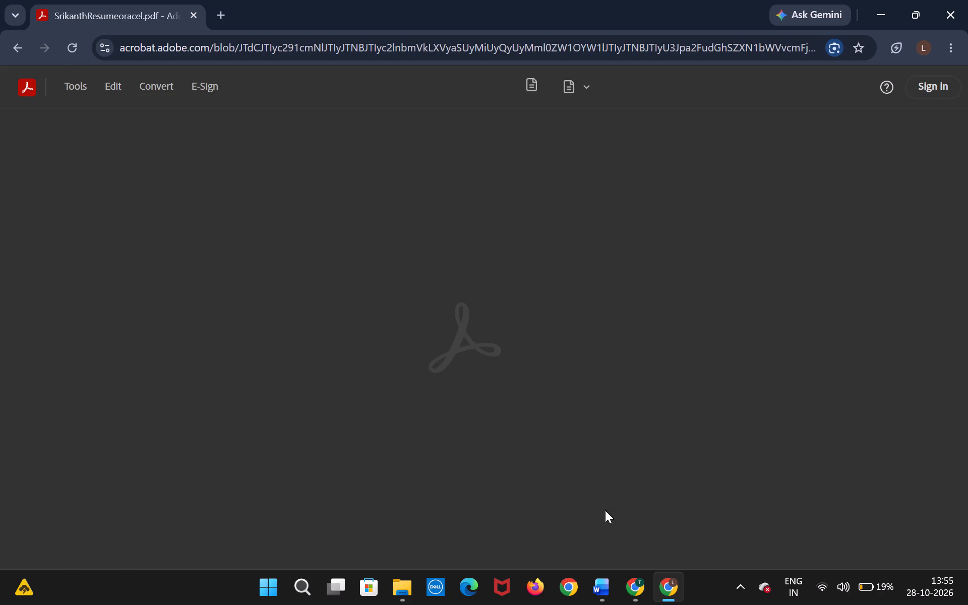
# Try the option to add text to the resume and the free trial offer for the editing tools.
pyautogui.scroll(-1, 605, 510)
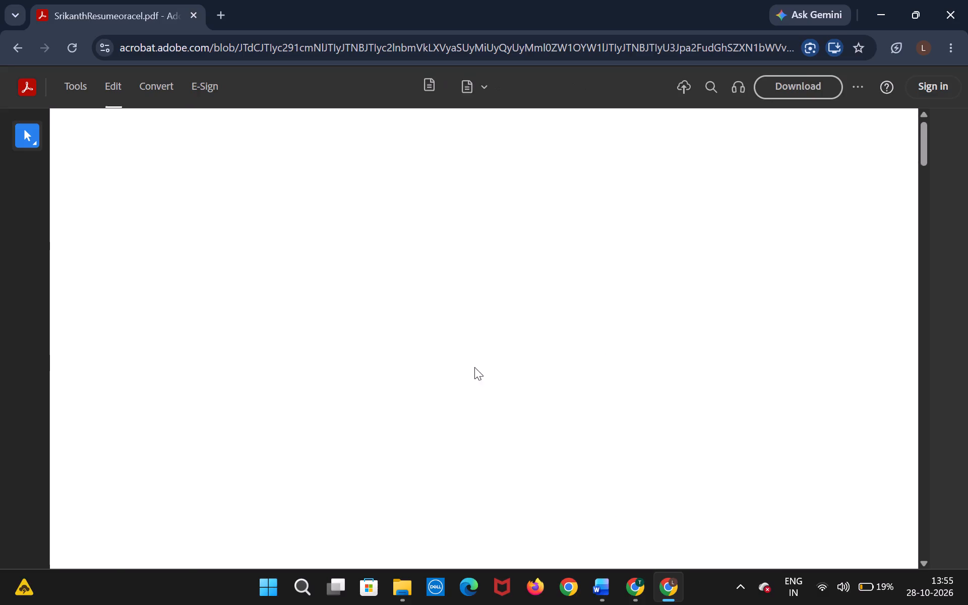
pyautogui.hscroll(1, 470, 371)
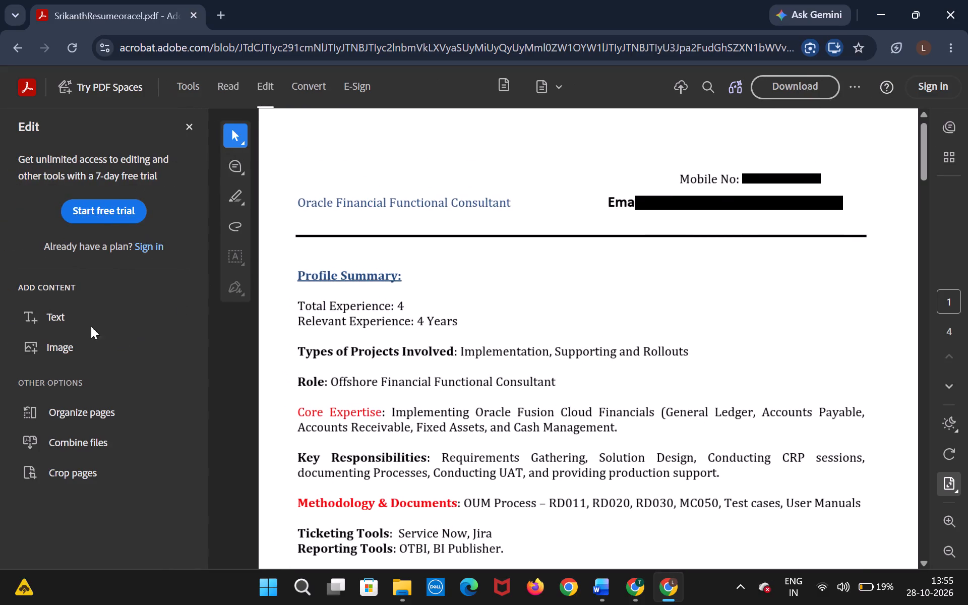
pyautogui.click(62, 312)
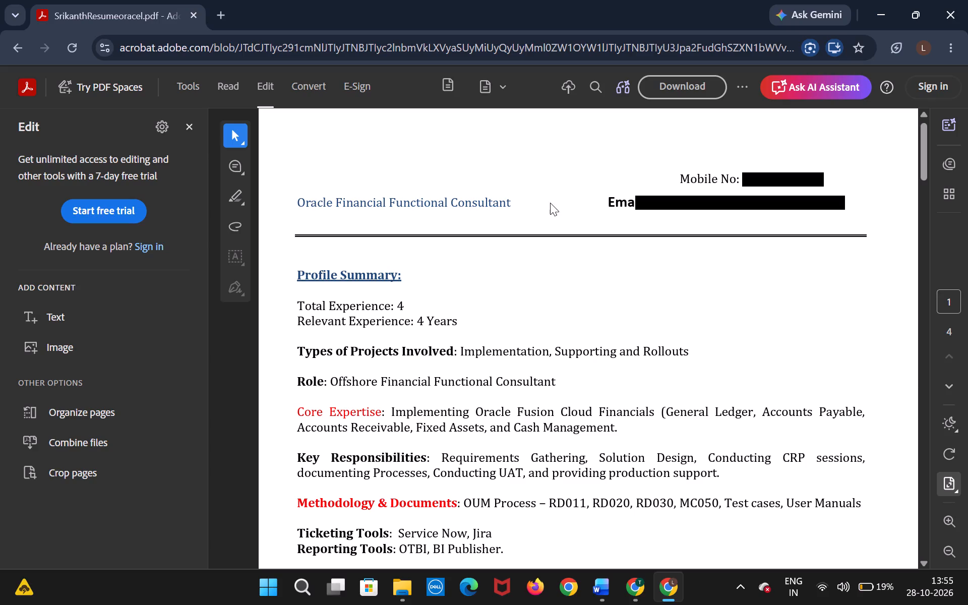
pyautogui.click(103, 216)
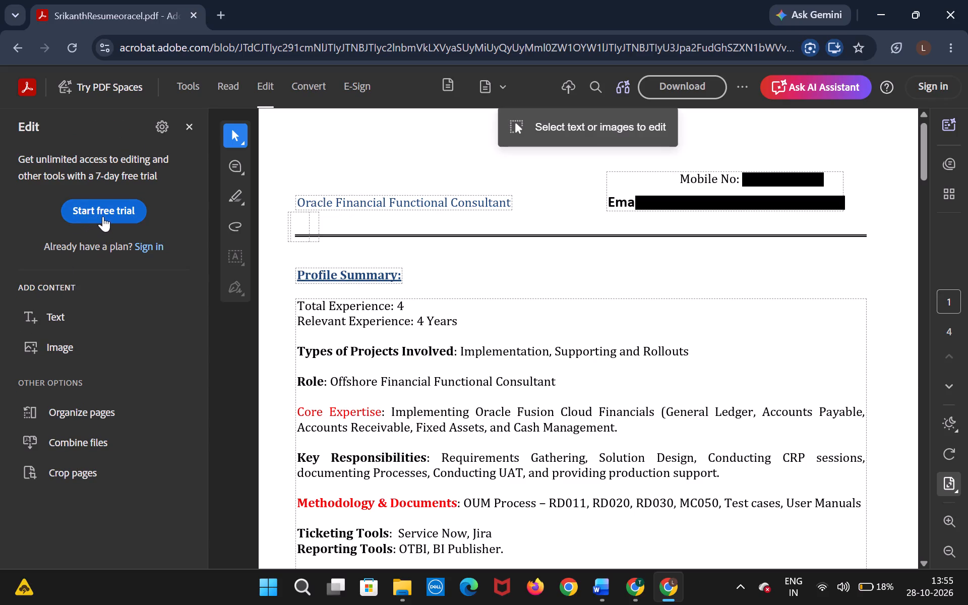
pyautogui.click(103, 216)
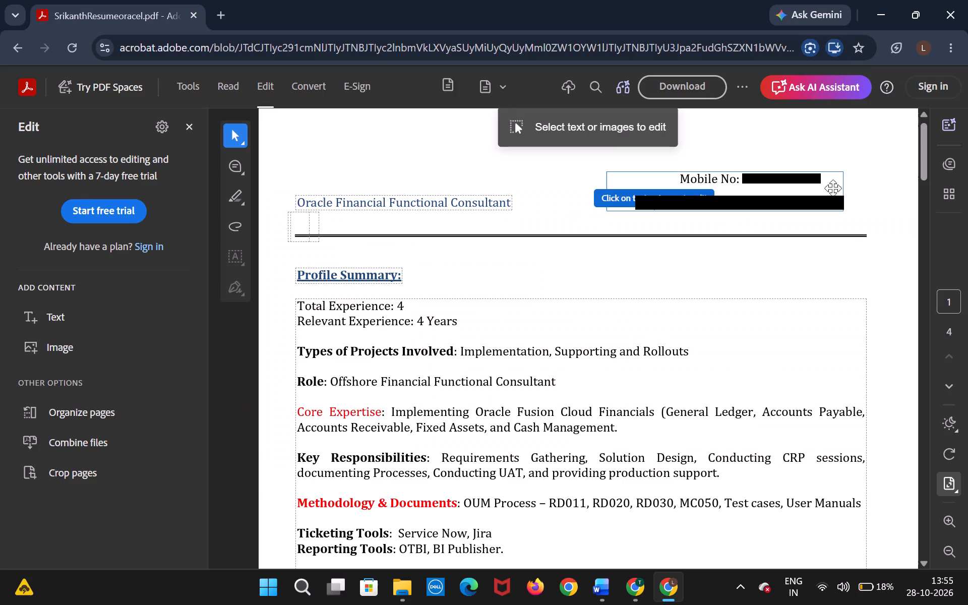
# Delete the mobile number from its end in the resume header, continuing past the local font access notice.
pyautogui.click(823, 178)
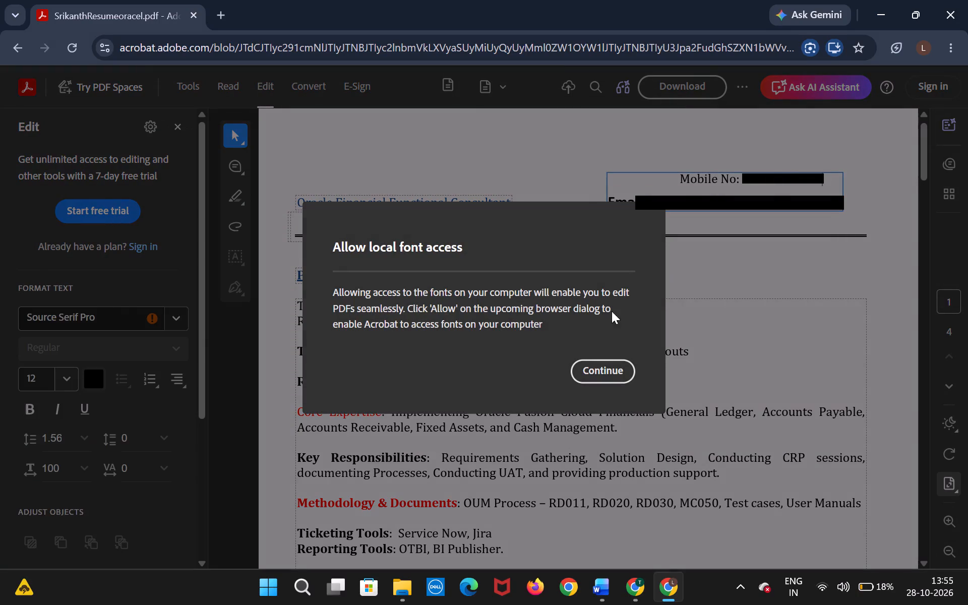
pyautogui.click(579, 367)
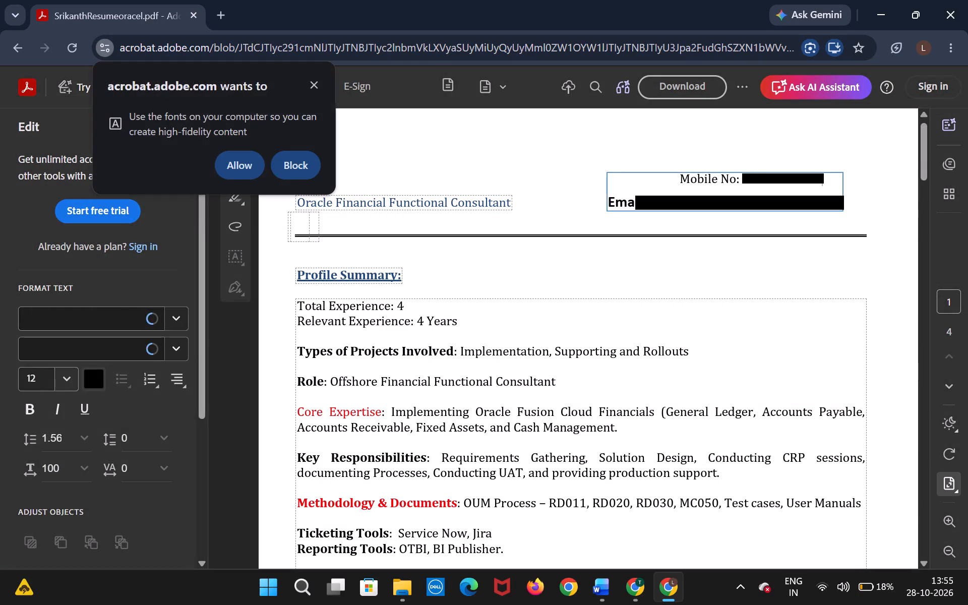
pyautogui.press('BackSpace')
pyautogui.press('BackSpace')
pyautogui.press('BackSpace')
pyautogui.press('BackSpace')
pyautogui.press('BackSpace')
pyautogui.press('BackSpace')
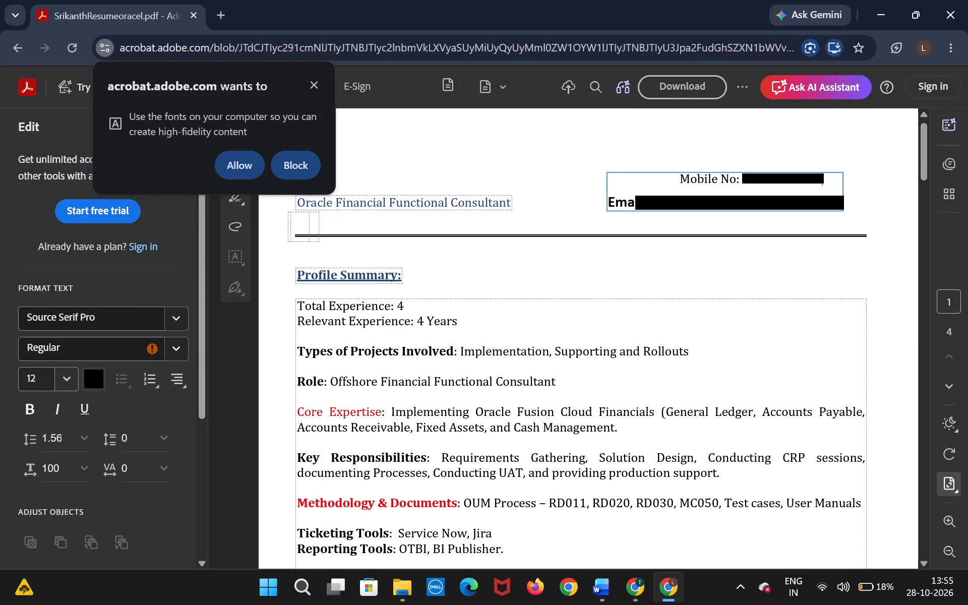
pyautogui.click(819, 177)
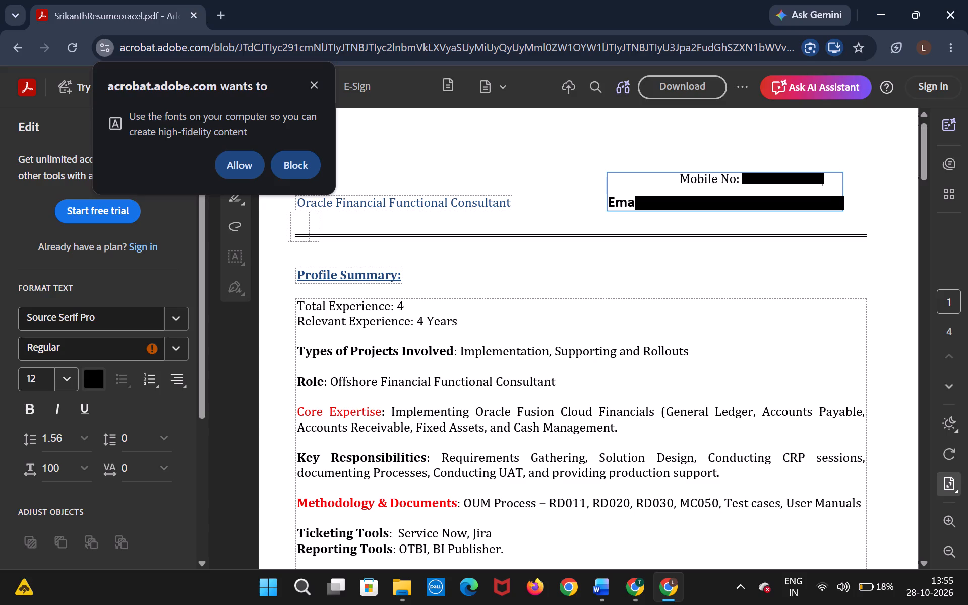
pyautogui.press('BackSpace')
pyautogui.press('BackSpace')
pyautogui.press('BackSpace')
pyautogui.press('BackSpace')
pyautogui.press('BackSpace')
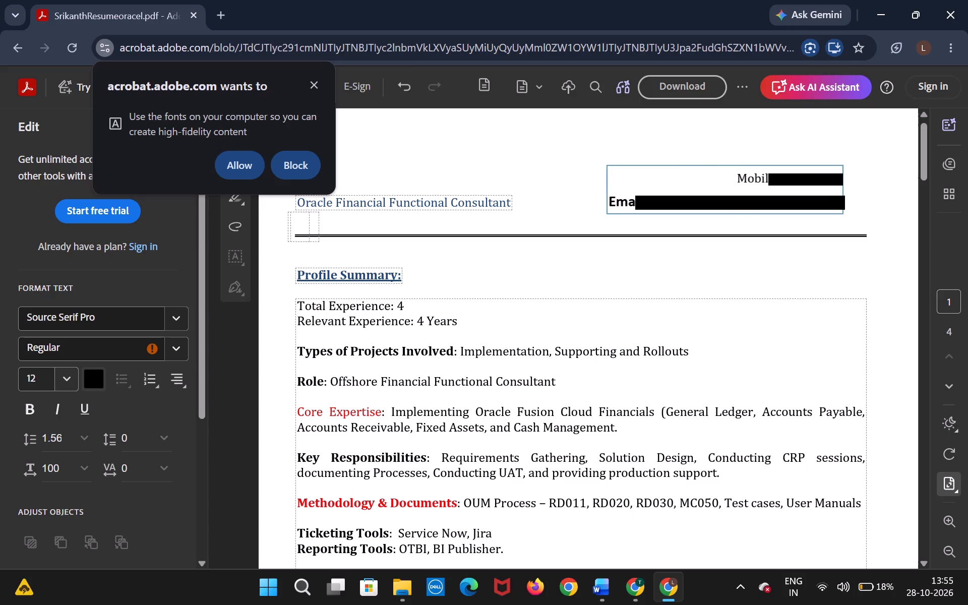
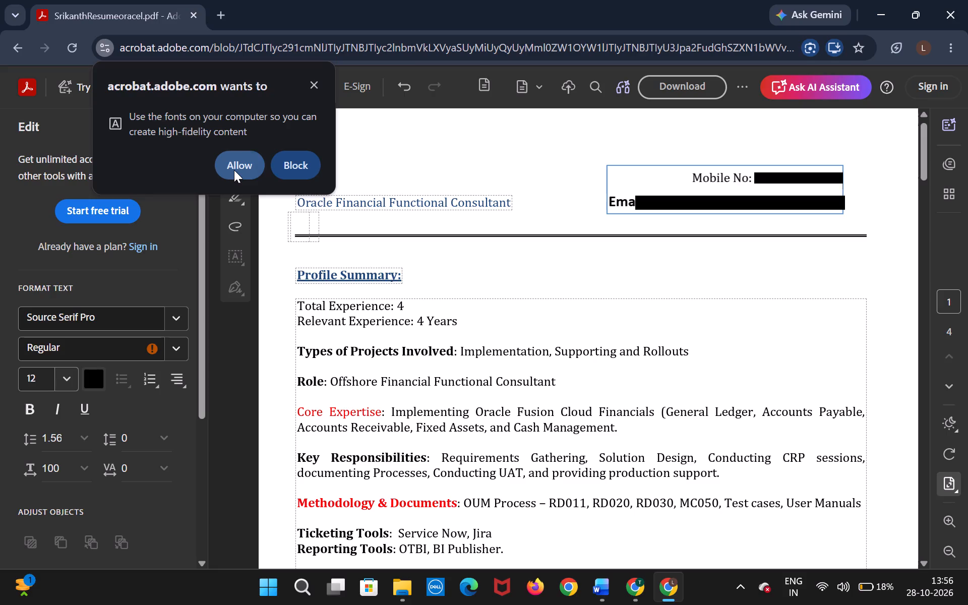
# Allow access to the computer's fonts, close the editing pane, and download the edited resume PDF.
pyautogui.click(237, 165)
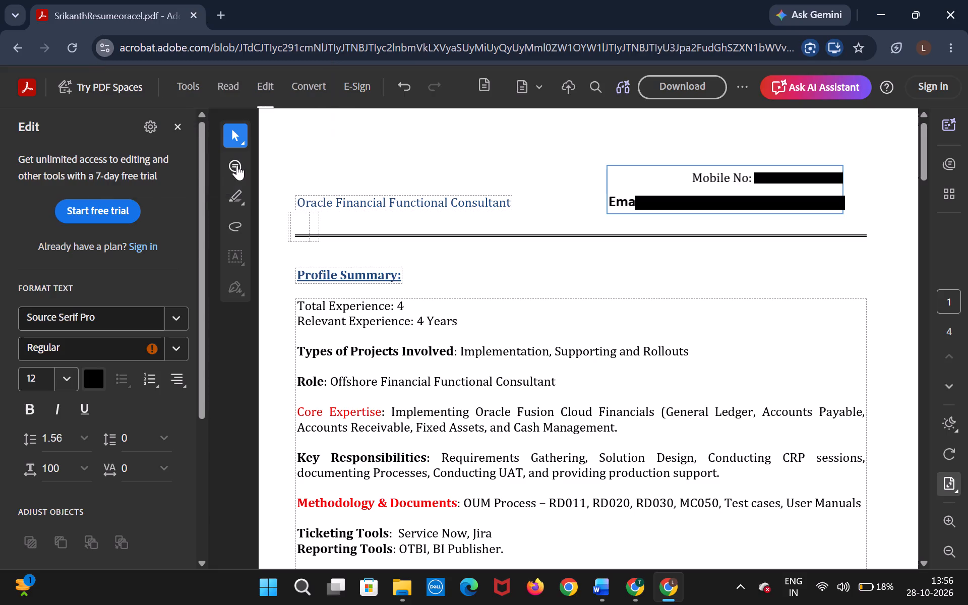
pyautogui.click(178, 127)
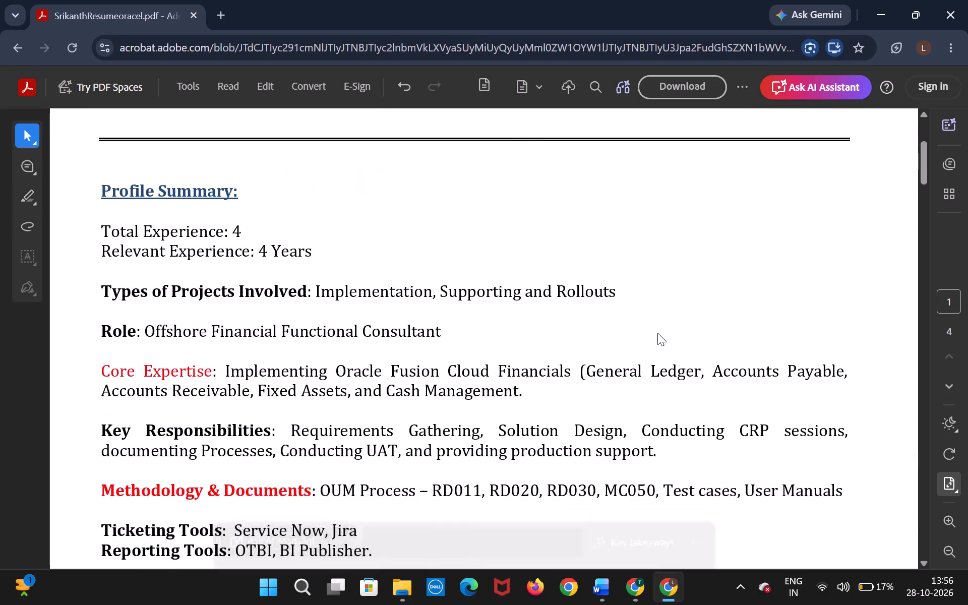
pyautogui.hotkey('ctrl', 's')
pyautogui.hotkey('ctrl', 's')
pyautogui.hotkey('ctrl', 's')
pyautogui.hotkey('ctrl', 's')
pyautogui.hotkey('ctrl', 's')
pyautogui.hotkey('ctrl', 's')
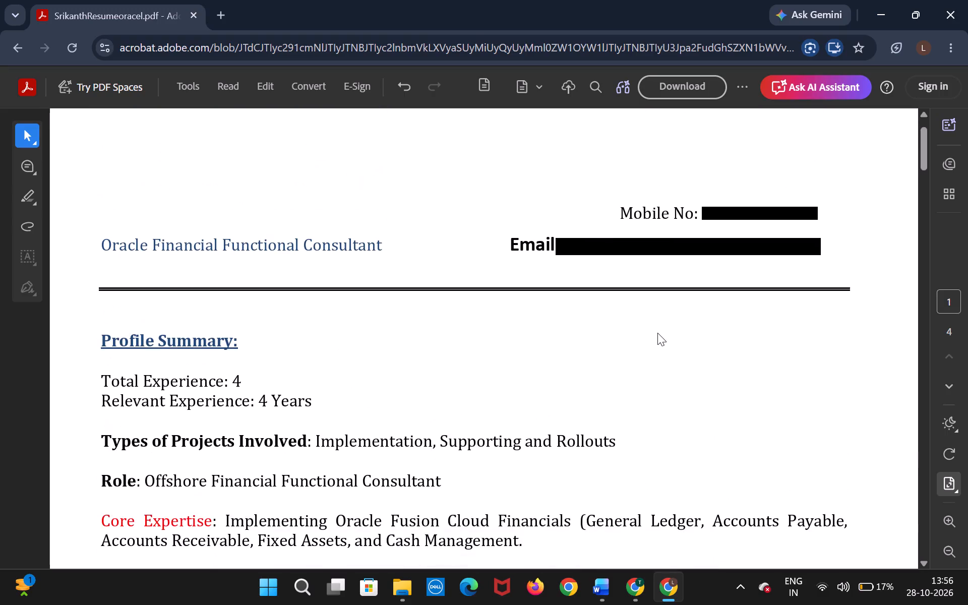
pyautogui.click(691, 83)
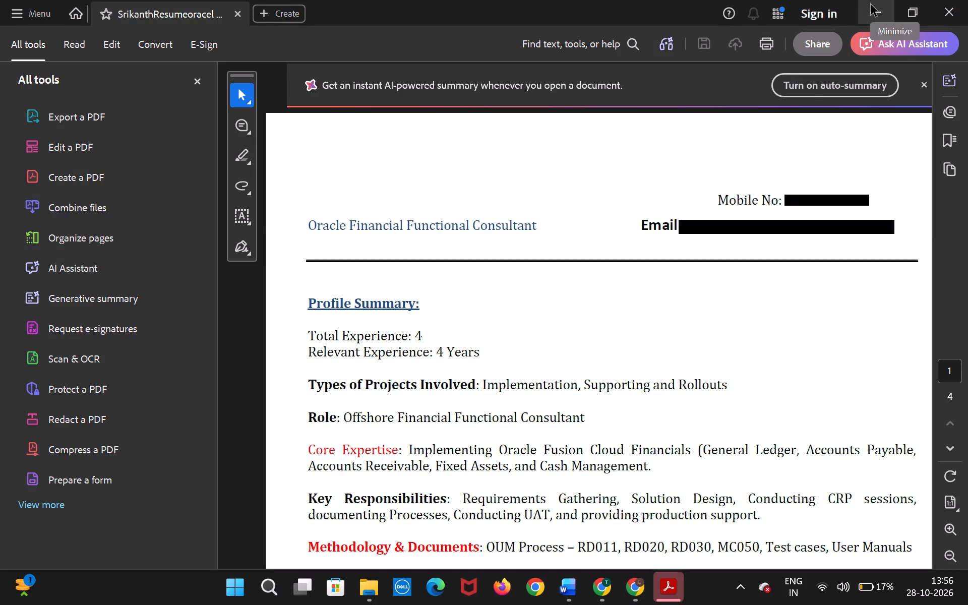
# Close the downloaded resume in Acrobat and leave the online PDF editor, closing the browser window.
pyautogui.click(953, 10)
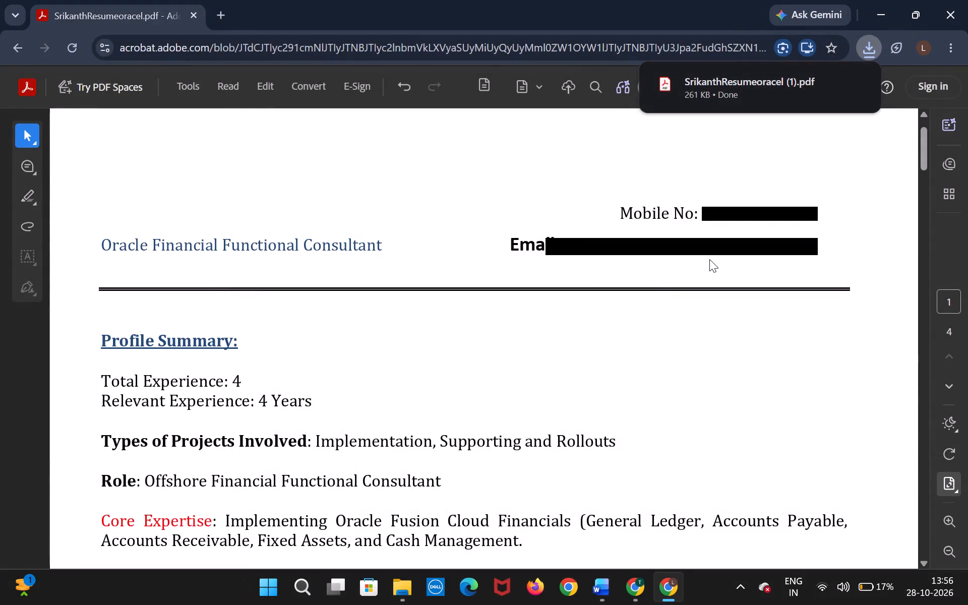
pyautogui.click(947, 4)
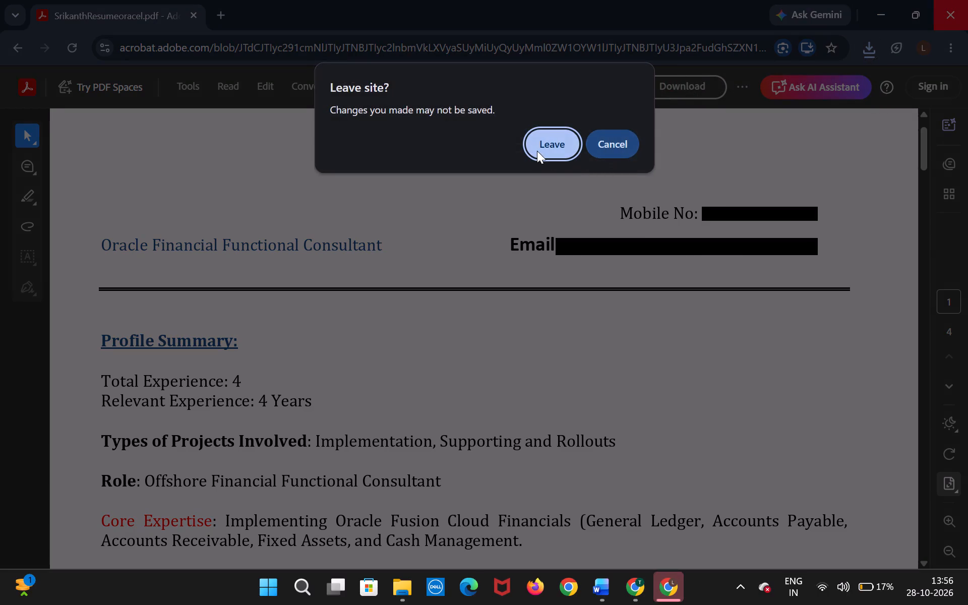
pyautogui.click(537, 151)
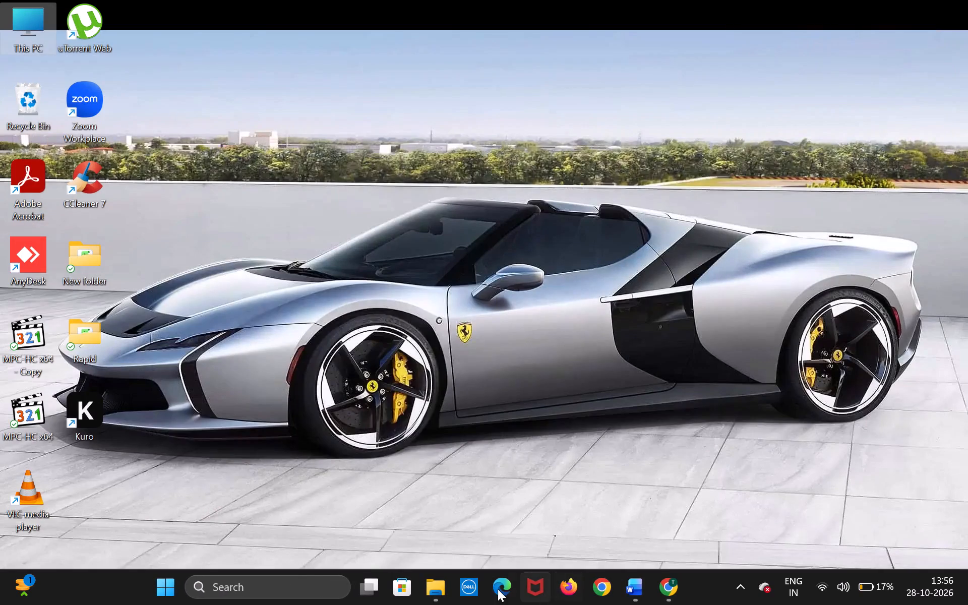
# Open the original resume PDF, without "(1)" in its name, from the Downloads folder to check its header, and close it.
pyautogui.doubleClick(439, 587)
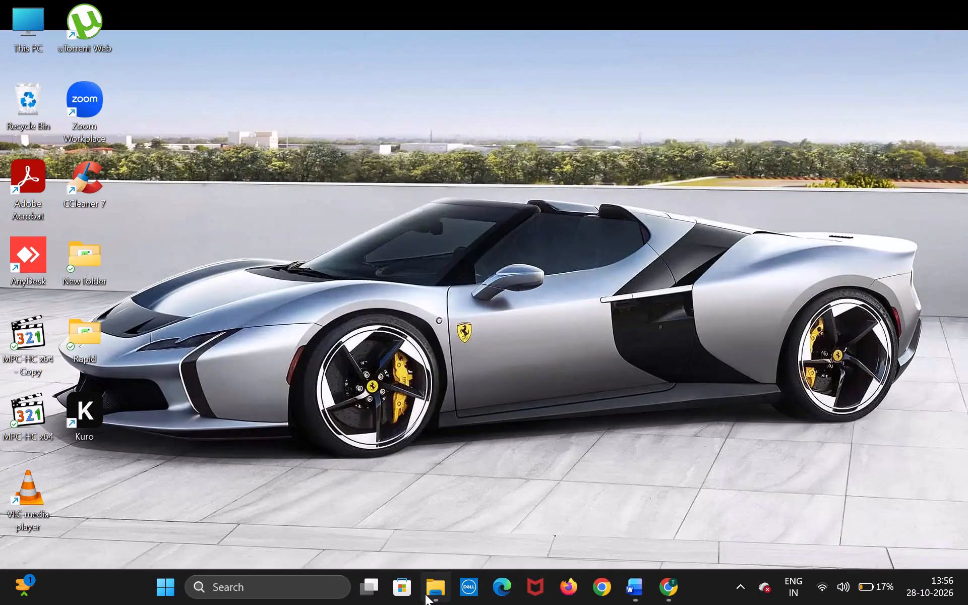
pyautogui.click(430, 598)
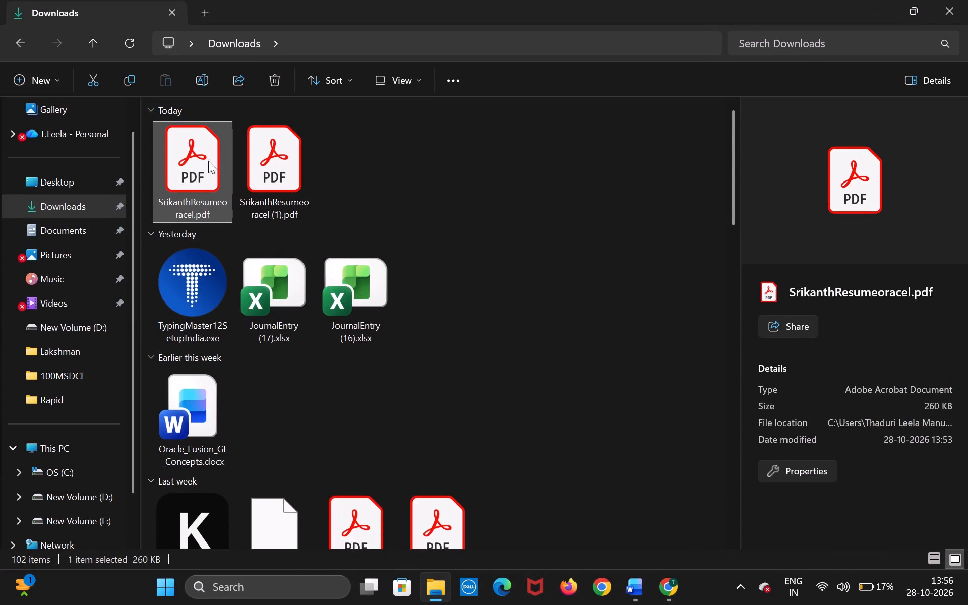
pyautogui.click(256, 177)
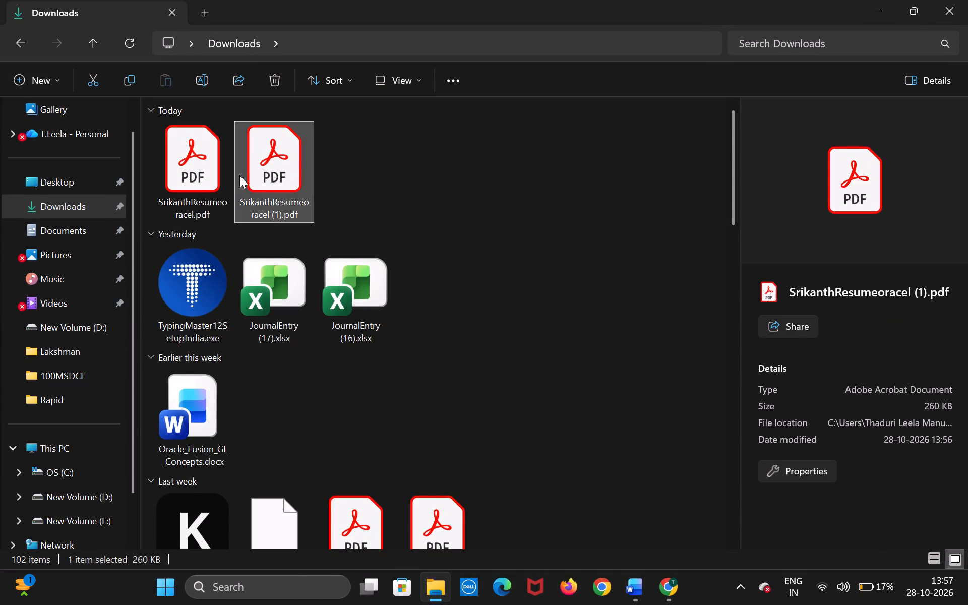
pyautogui.doubleClick(201, 173)
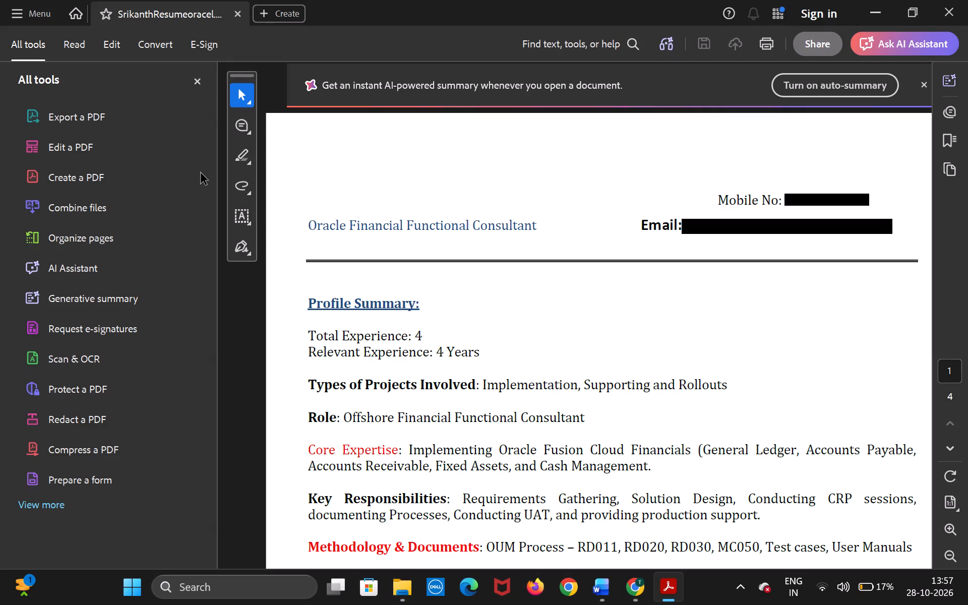
pyautogui.click(938, 16)
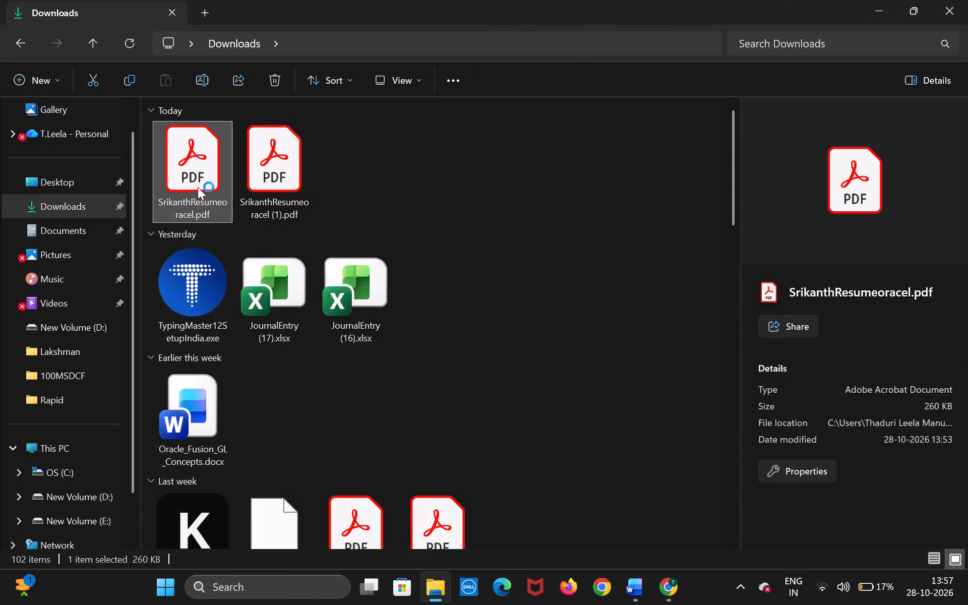
# Delete the original resume PDF, without "(1)" in its name, from the Downloads folder.
pyautogui.rightClick(198, 187)
pyautogui.rightClick(198, 187)
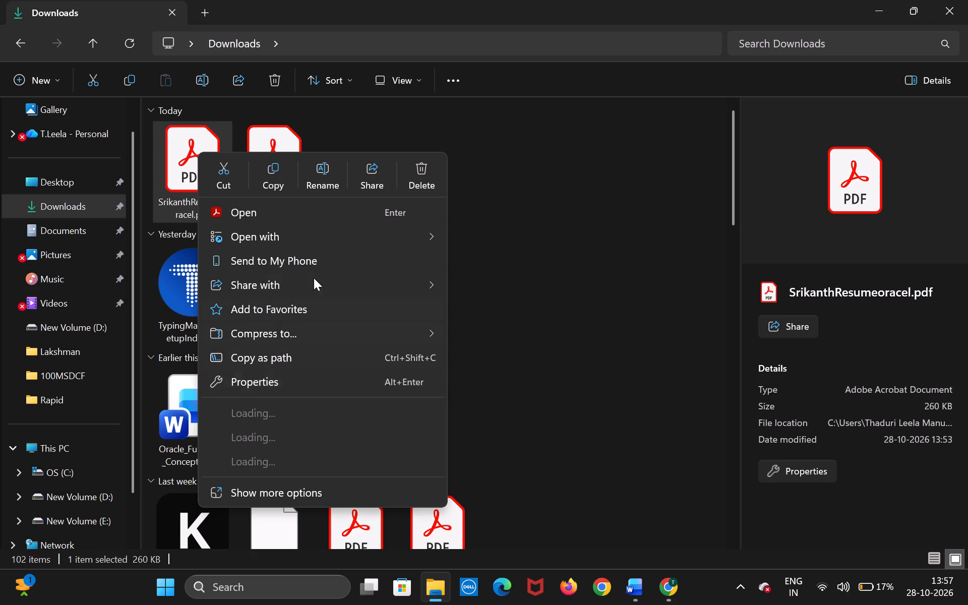
pyautogui.click(419, 181)
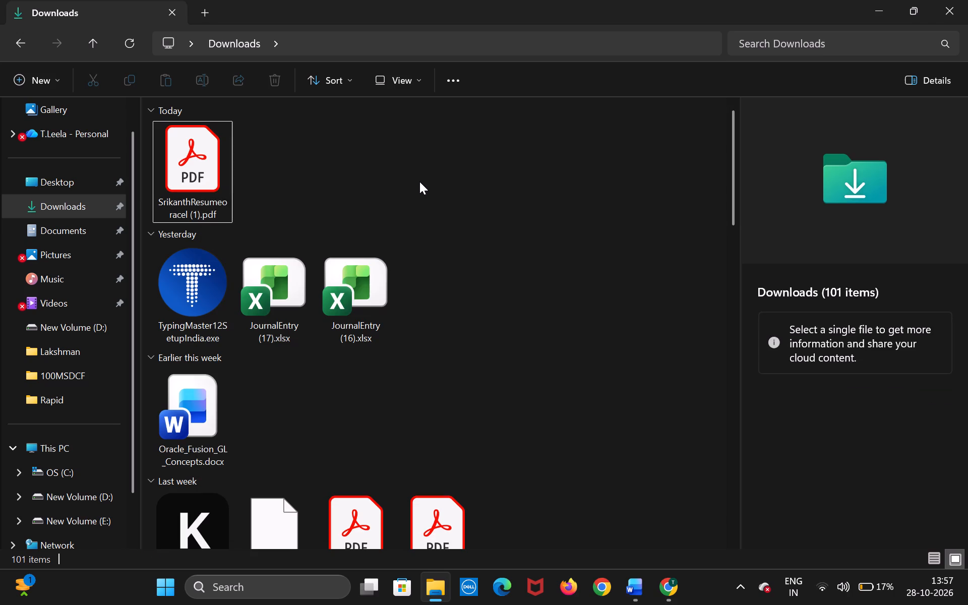
# Open the "(1)" resume PDF from Downloads, inspect its header contact details, and close all its Acrobat tabs.
pyautogui.doubleClick(199, 146)
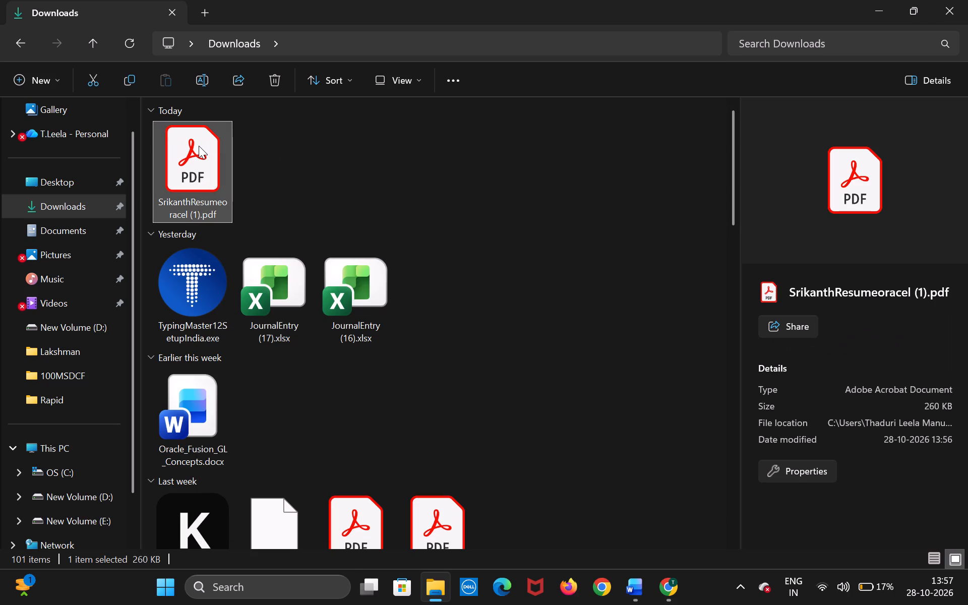
pyautogui.doubleClick(191, 174)
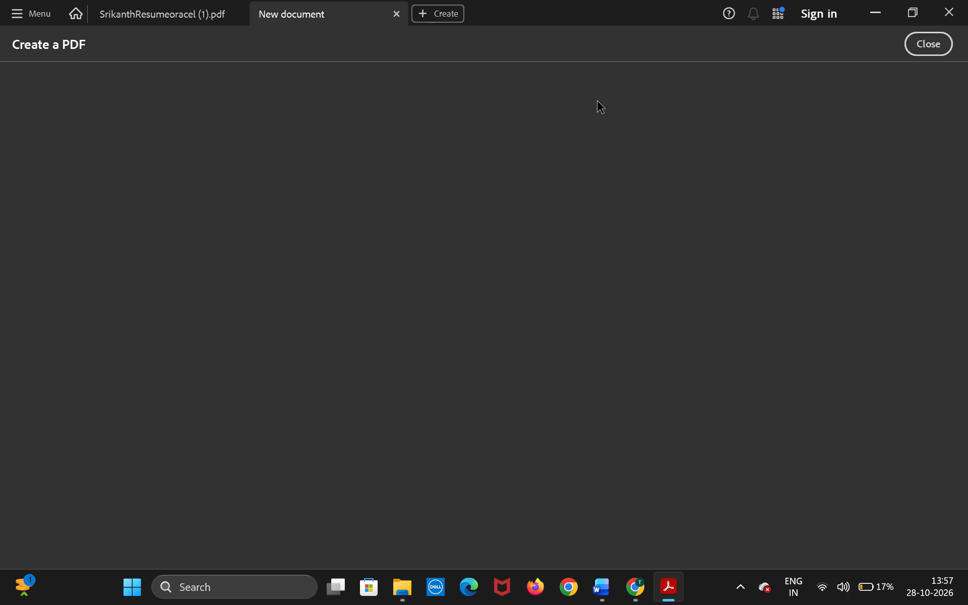
pyautogui.click(175, 17)
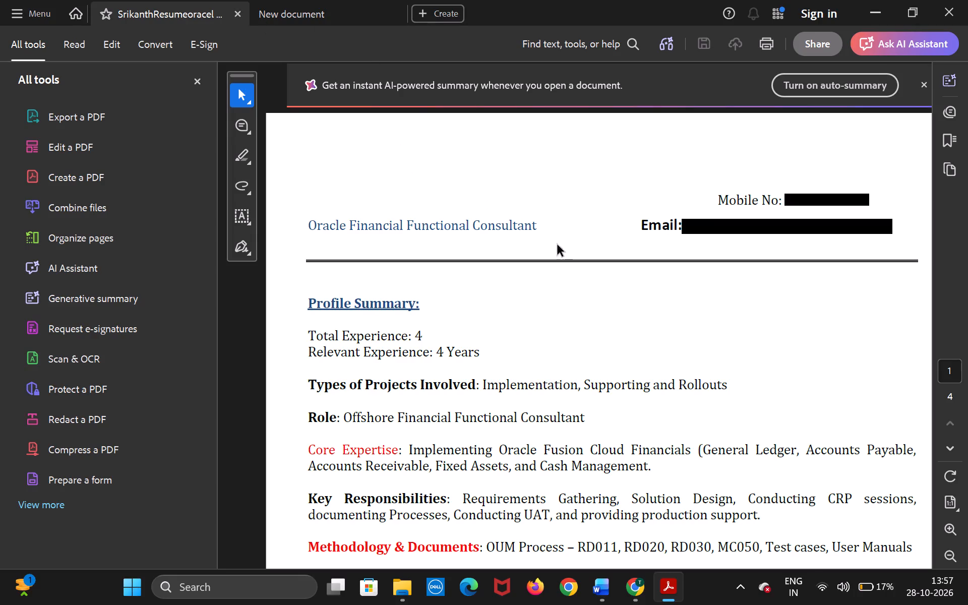
pyautogui.scroll(1, 607, 304)
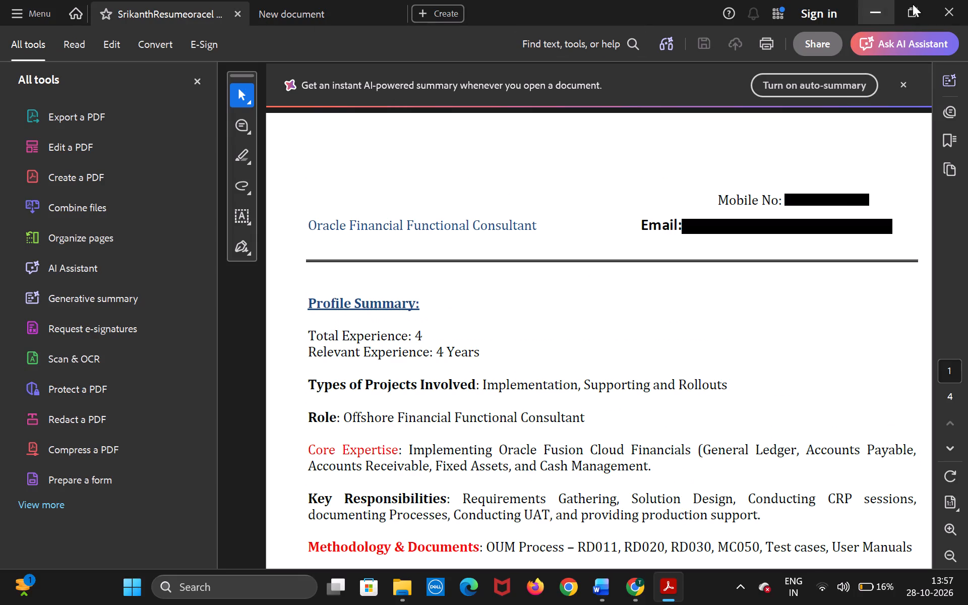
pyautogui.click(952, 19)
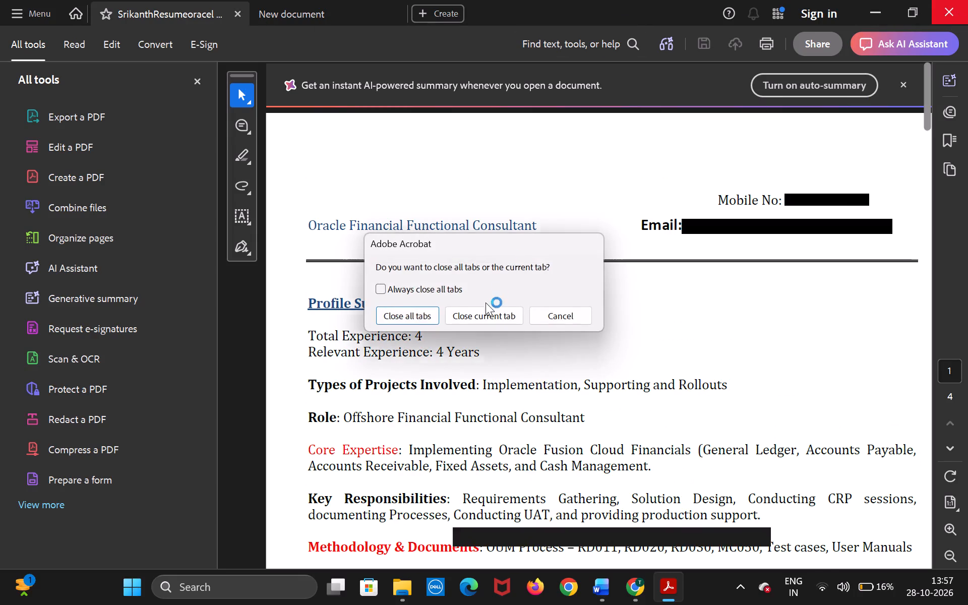
pyautogui.click(396, 317)
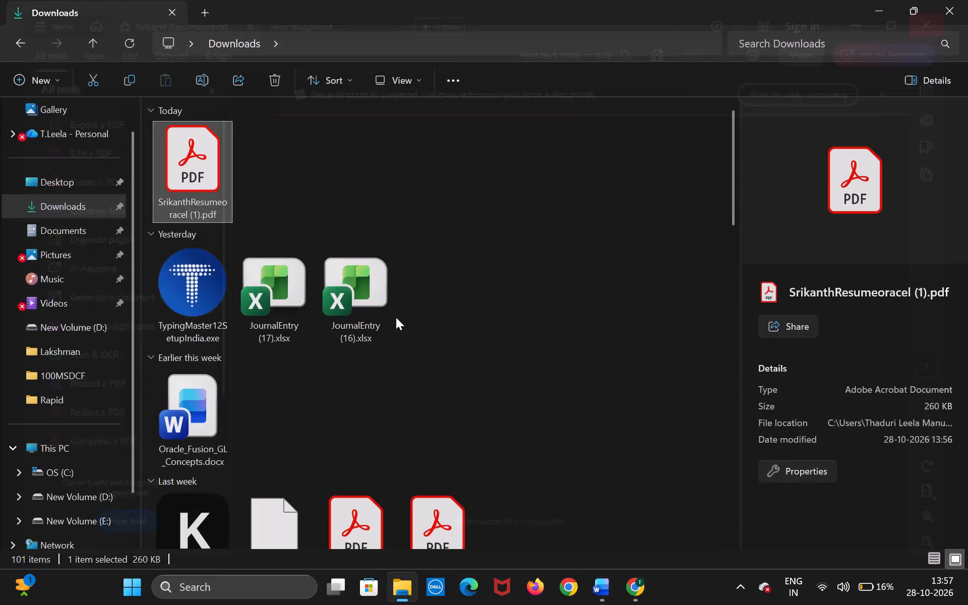
pyautogui.doubleClick(202, 184)
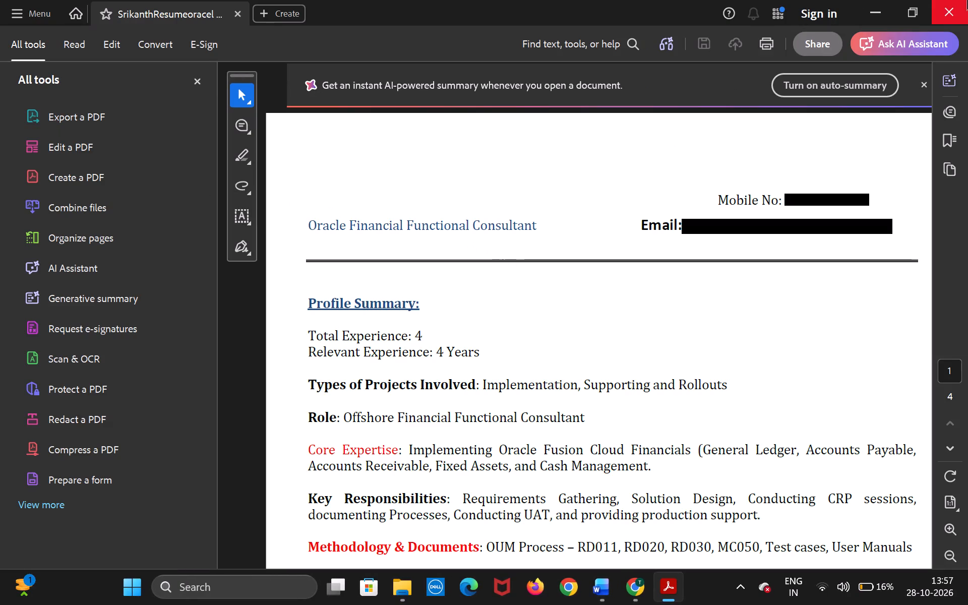
pyautogui.click(956, 6)
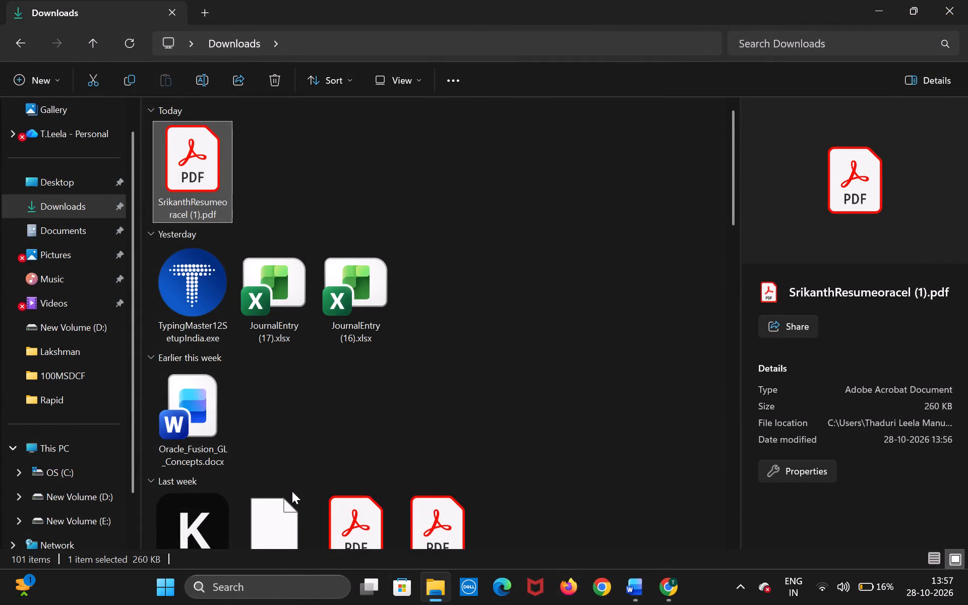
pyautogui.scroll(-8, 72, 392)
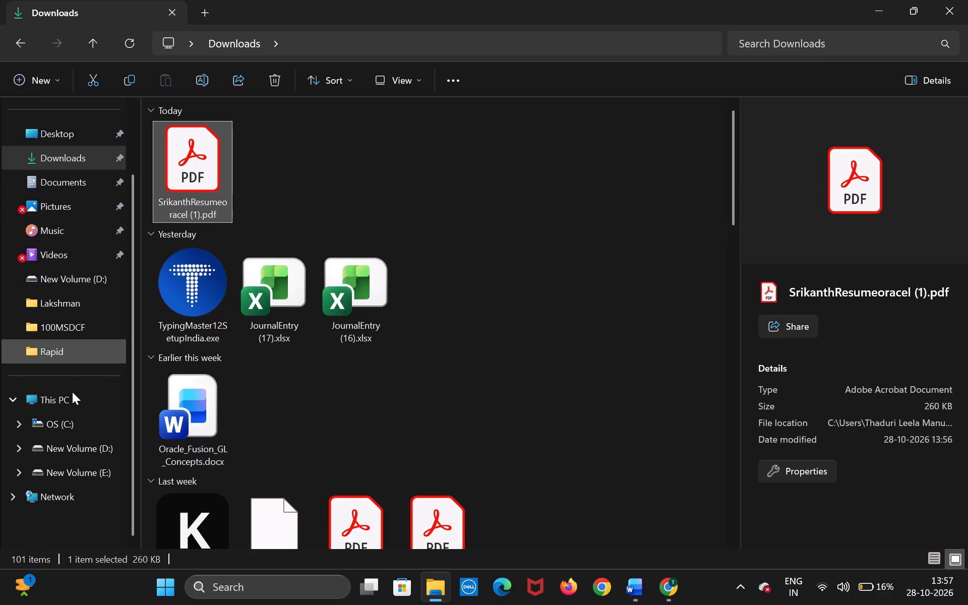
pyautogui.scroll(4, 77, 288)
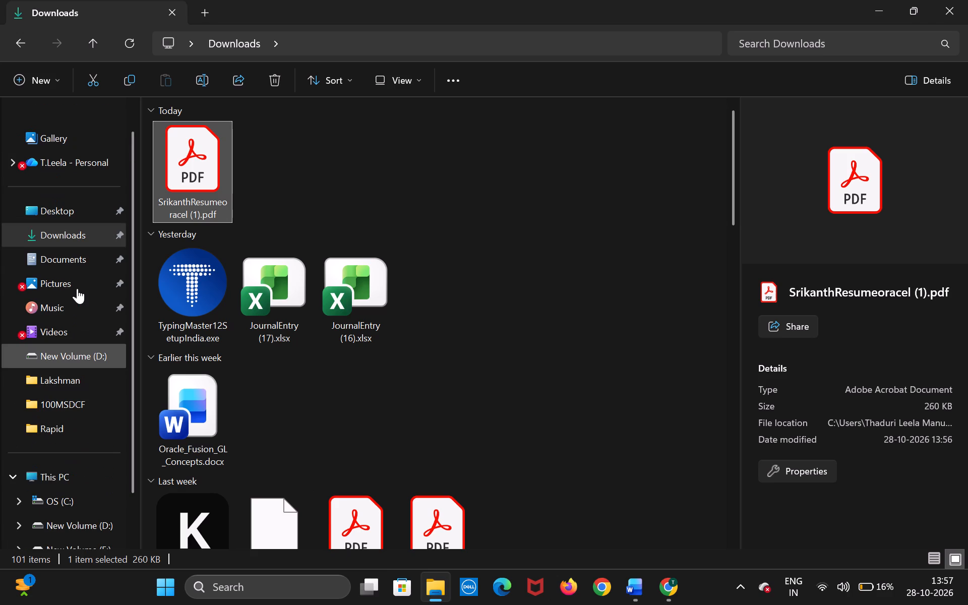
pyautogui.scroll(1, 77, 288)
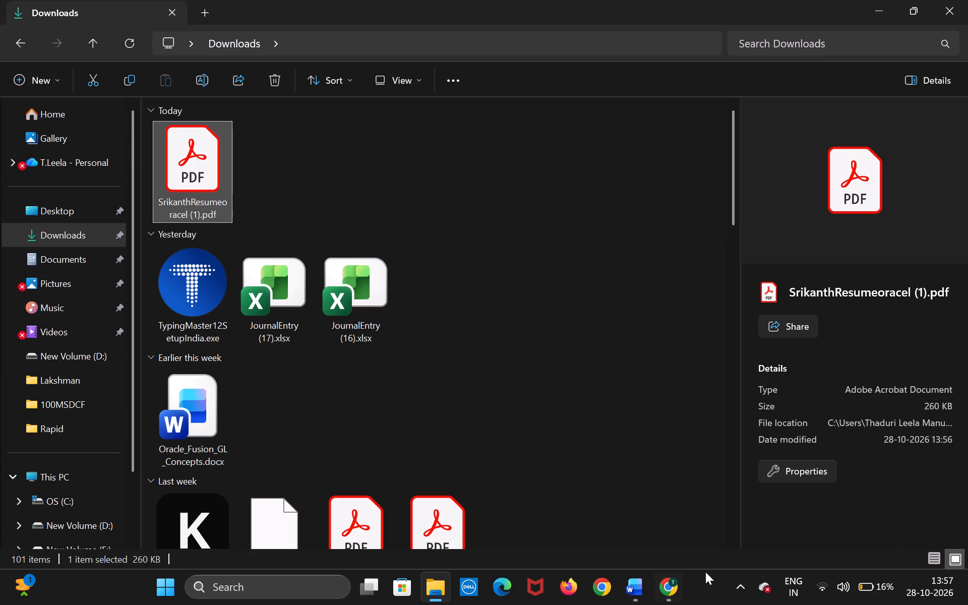
# Switch to Word and close the open self-introduction document.
pyautogui.click(637, 584)
pyautogui.scroll(4, 649, 318)
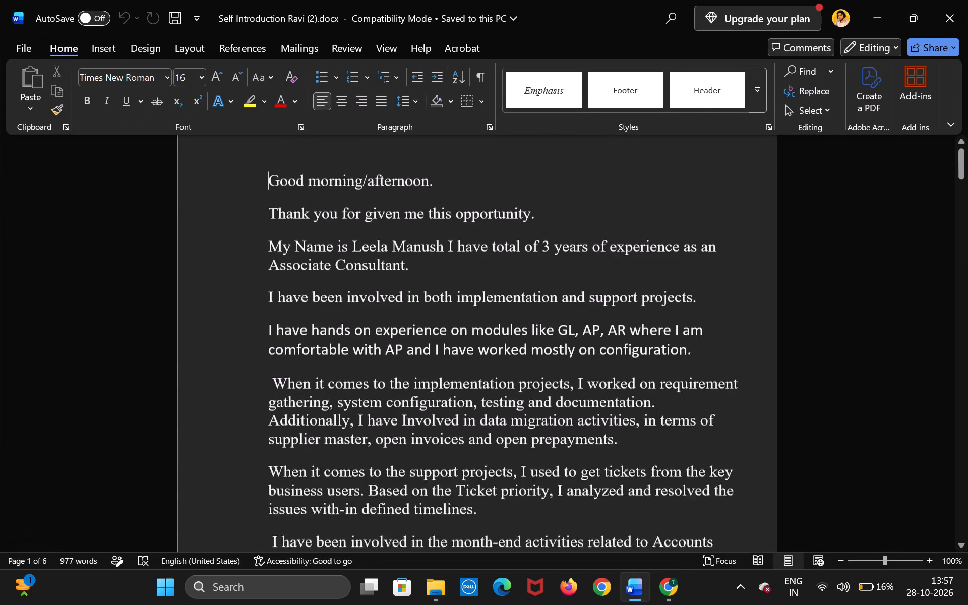
pyautogui.scroll(12, 649, 318)
pyautogui.click(967, 3)
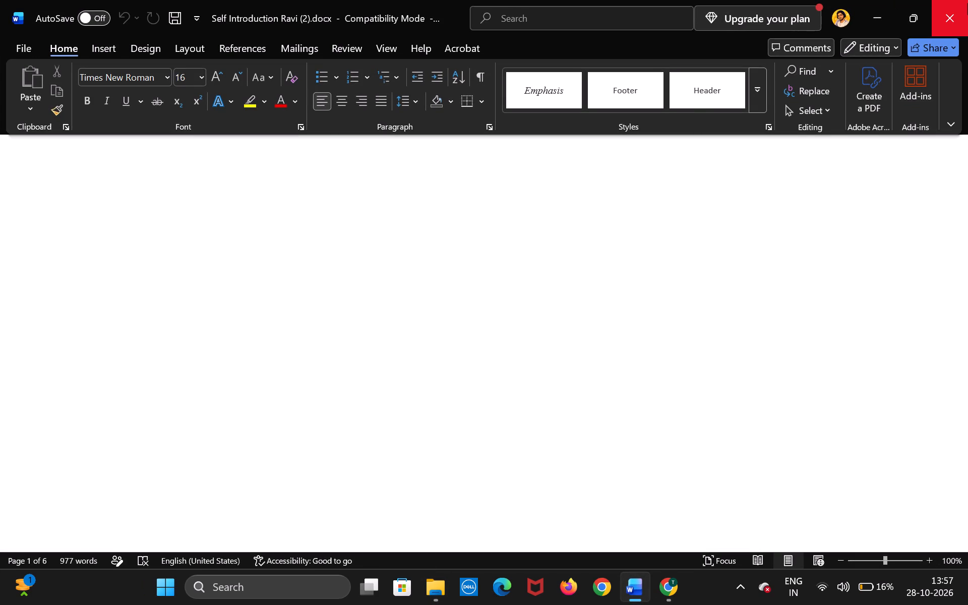
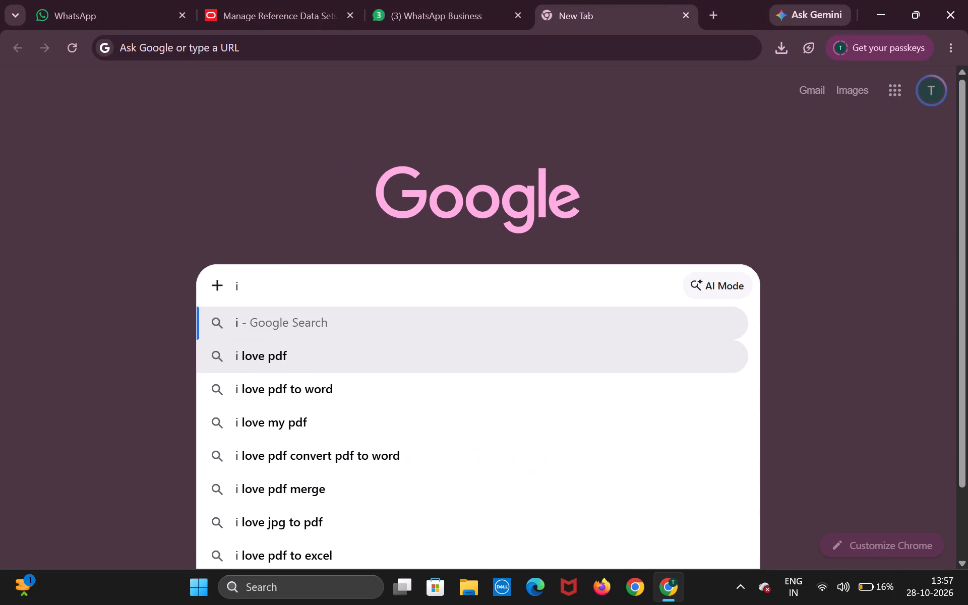
# Search Google for "i love pdf to word" and open iLovePDF's PDF to Word converter.
pyautogui.scroll(1, 267, 353)
pyautogui.click(313, 385)
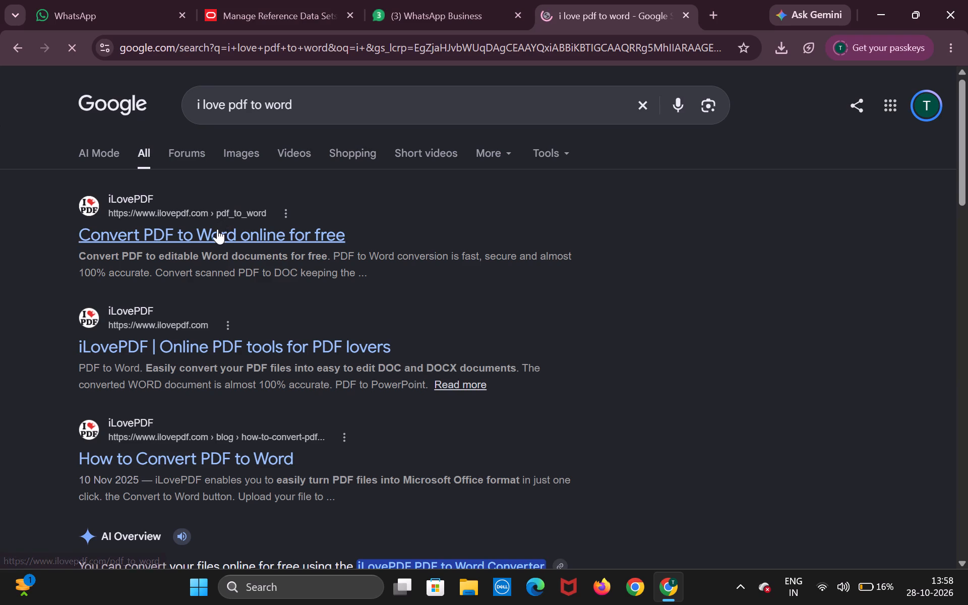
pyautogui.click(217, 234)
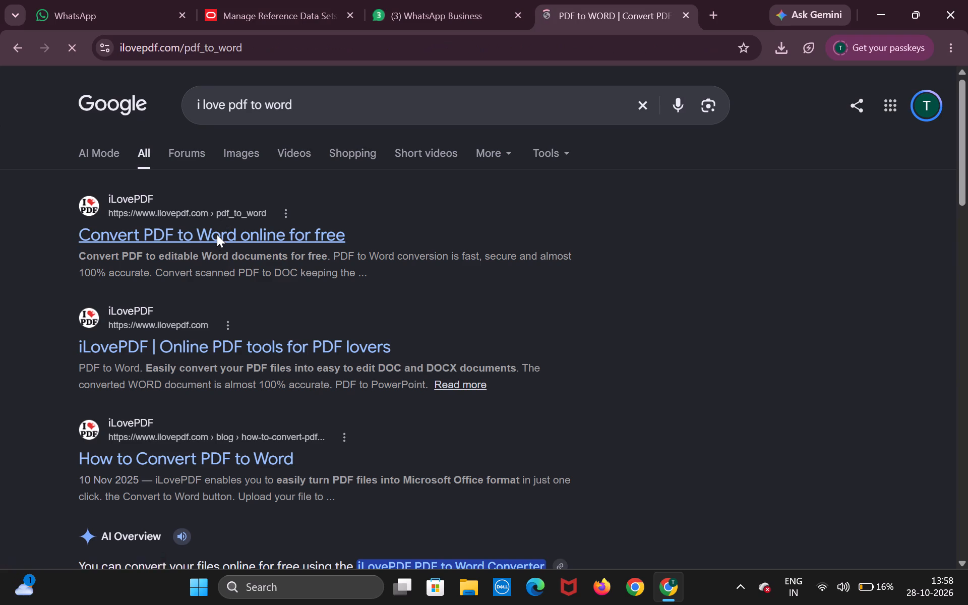
pyautogui.click(538, 278)
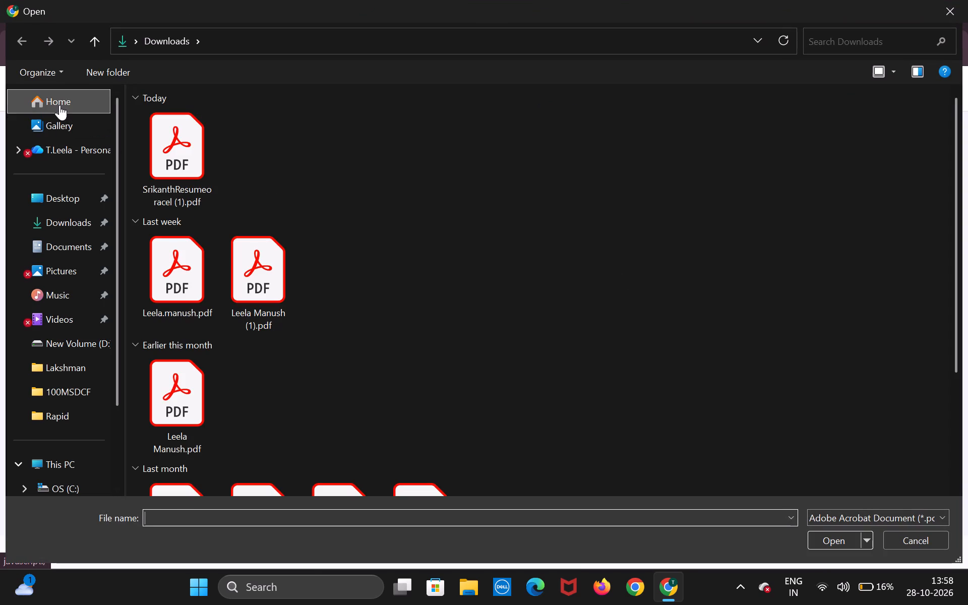
pyautogui.doubleClick(170, 152)
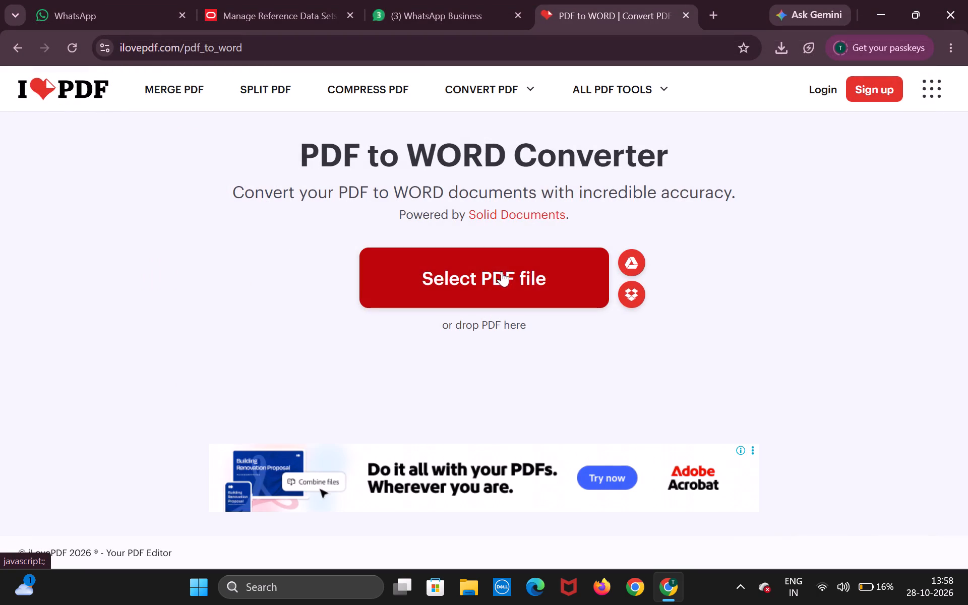
pyautogui.click(504, 276)
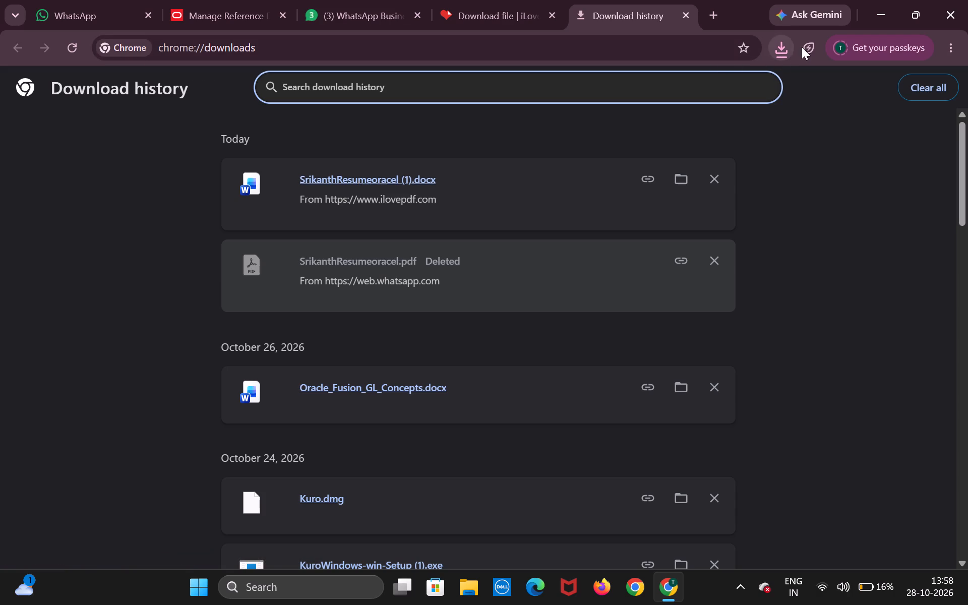
pyautogui.click(375, 179)
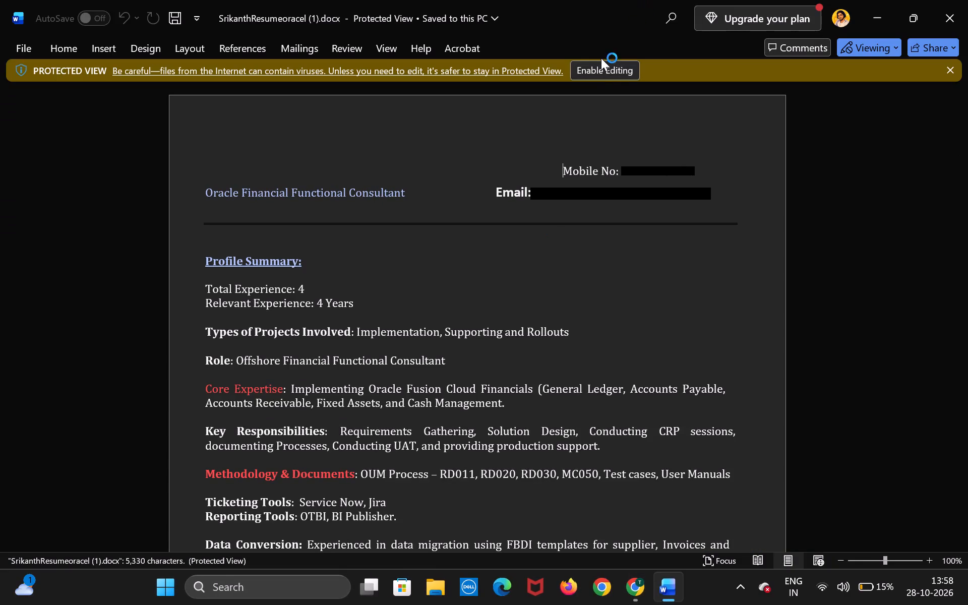
pyautogui.click(598, 73)
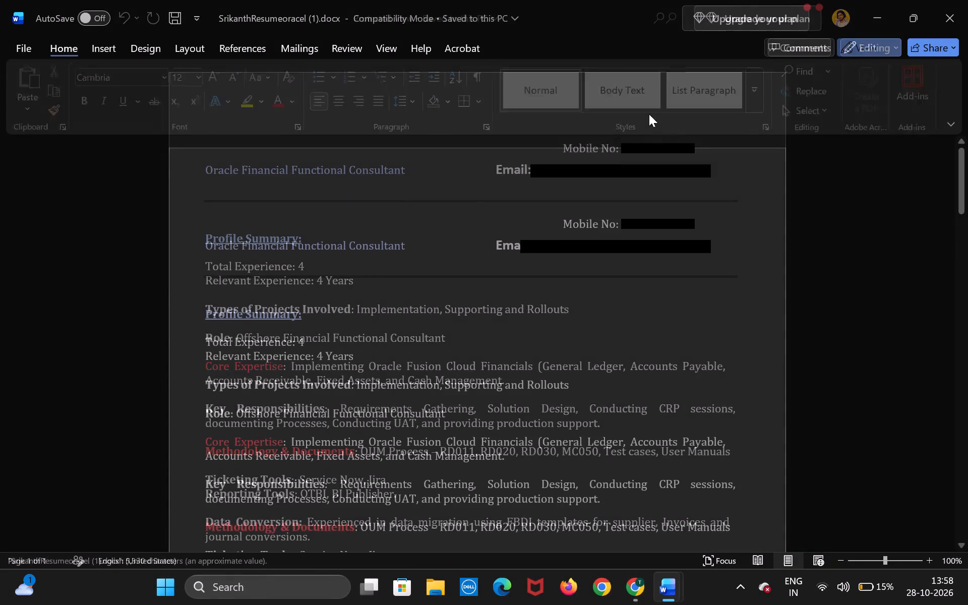
# Delete the phone number after "Mobile No:" in the resume header.
pyautogui.click(696, 220)
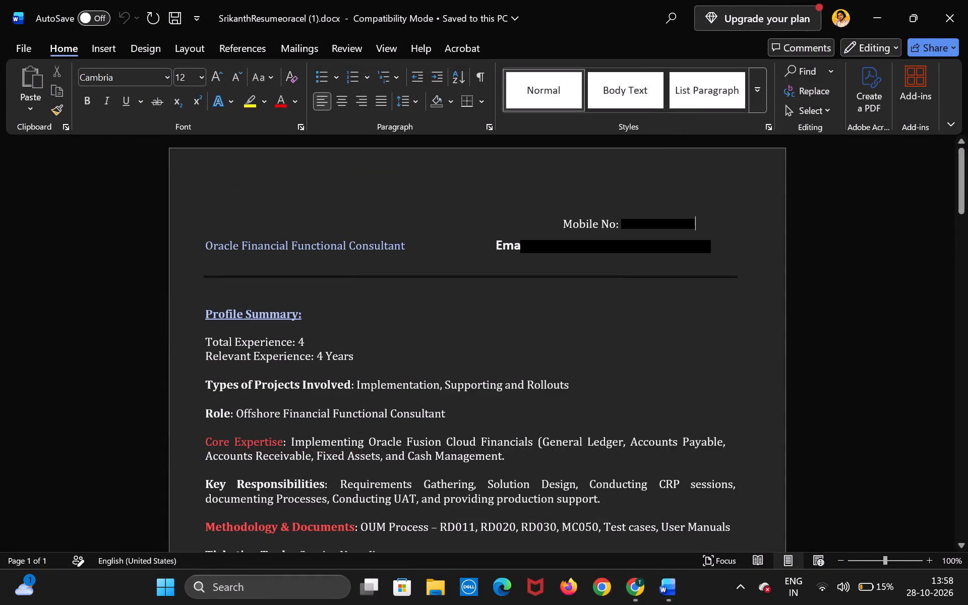
pyautogui.press('BackSpace')
pyautogui.press('BackSpace')
pyautogui.press('BackSpace')
pyautogui.press('BackSpace')
pyautogui.press('BackSpace')
pyautogui.press('BackSpace')
pyautogui.press('BackSpace')
pyautogui.press('BackSpace')
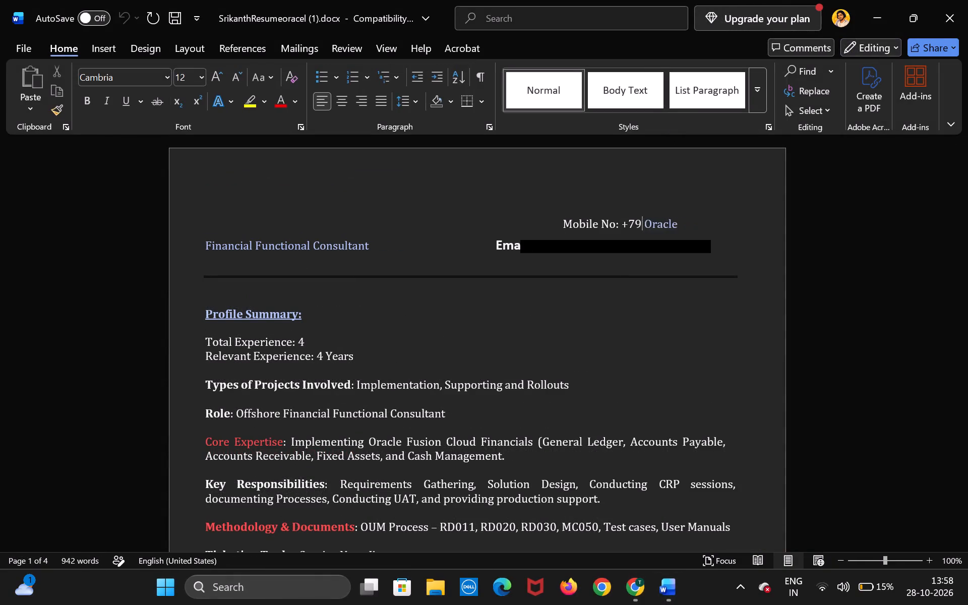
pyautogui.press('BackSpace')
pyautogui.press('BackSpace')
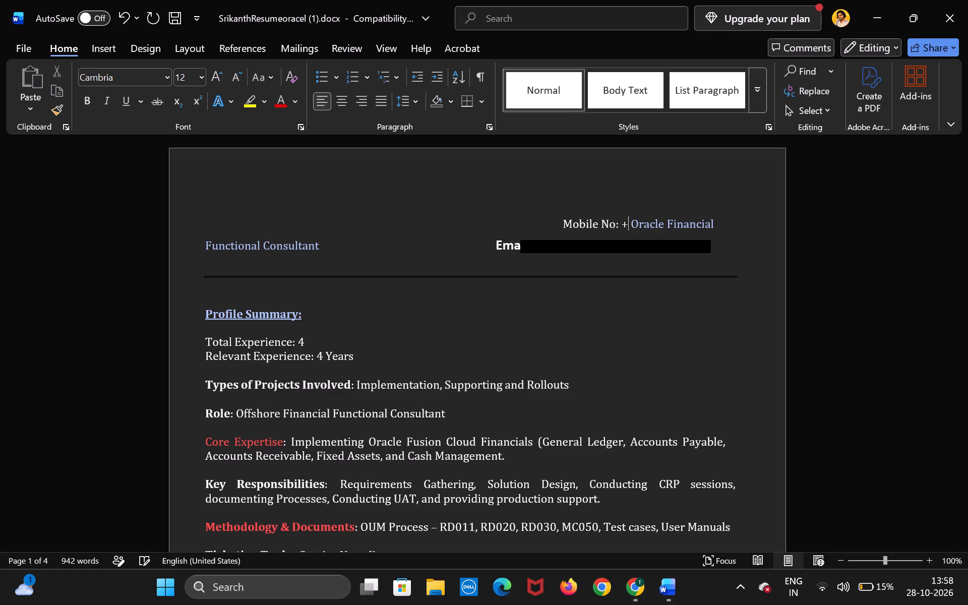
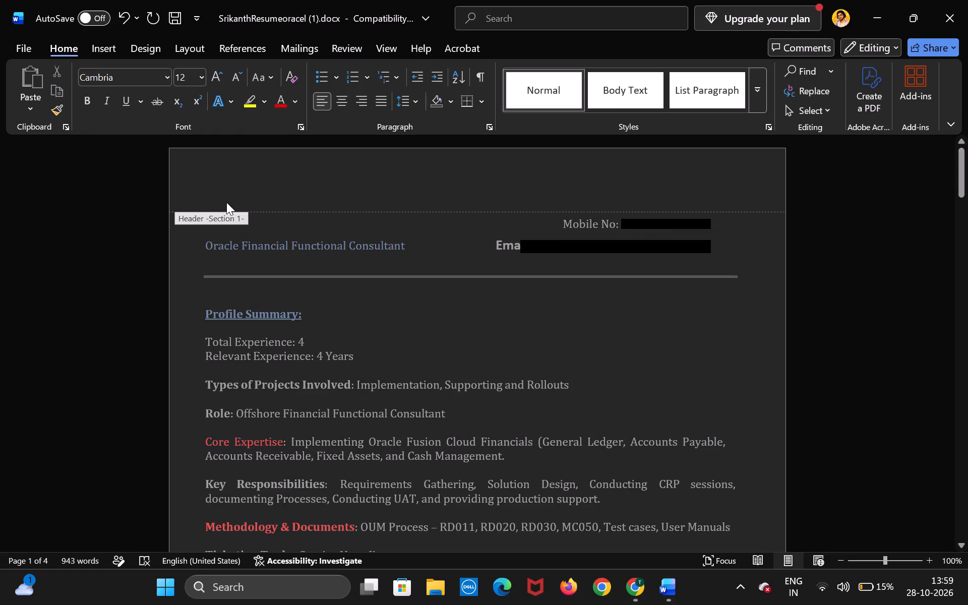
# Leave header editing and remove the indent before "Mobile No:" so that the line starts at the page's text margin.
pyautogui.click(292, 218)
pyautogui.doubleClick(280, 226)
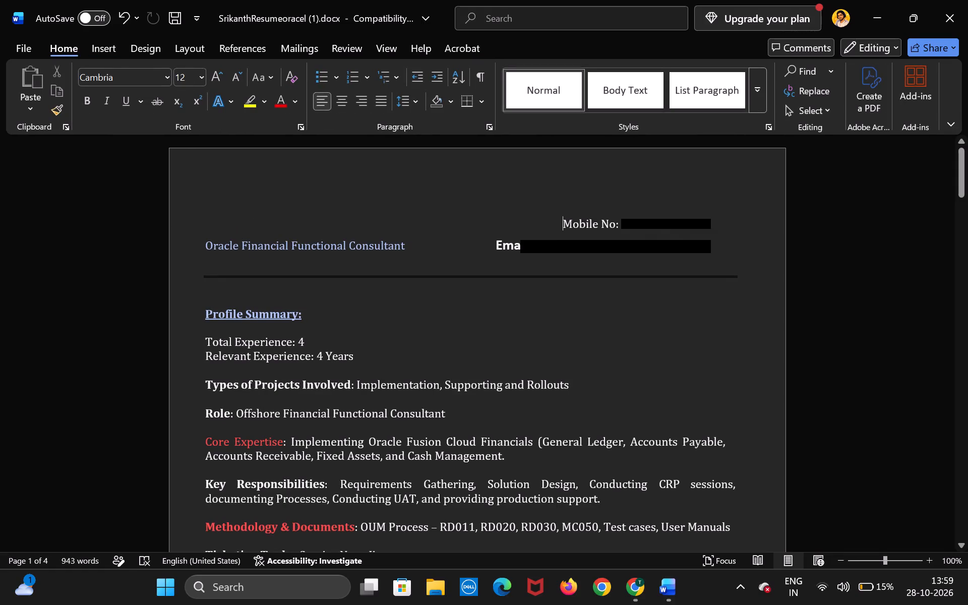
pyautogui.press('Left')
pyautogui.press('Left')
pyautogui.click(267, 224)
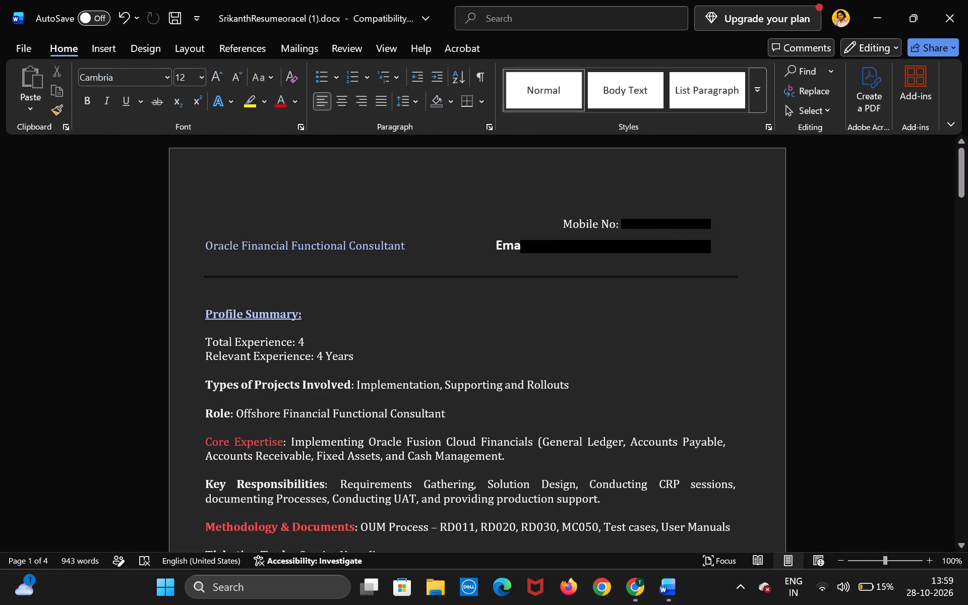
pyautogui.doubleClick(267, 224)
pyautogui.click(267, 224)
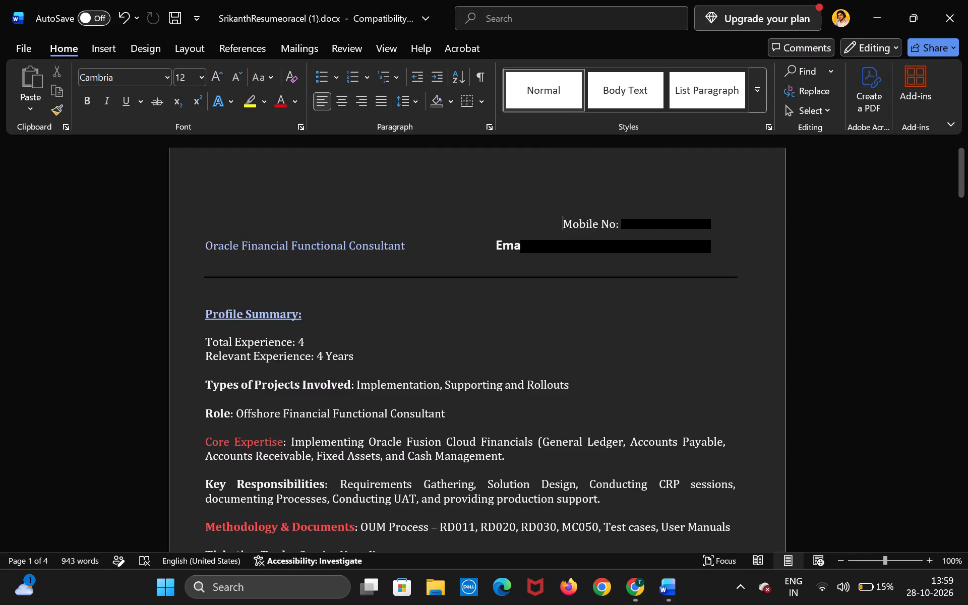
pyautogui.press('BackSpace')
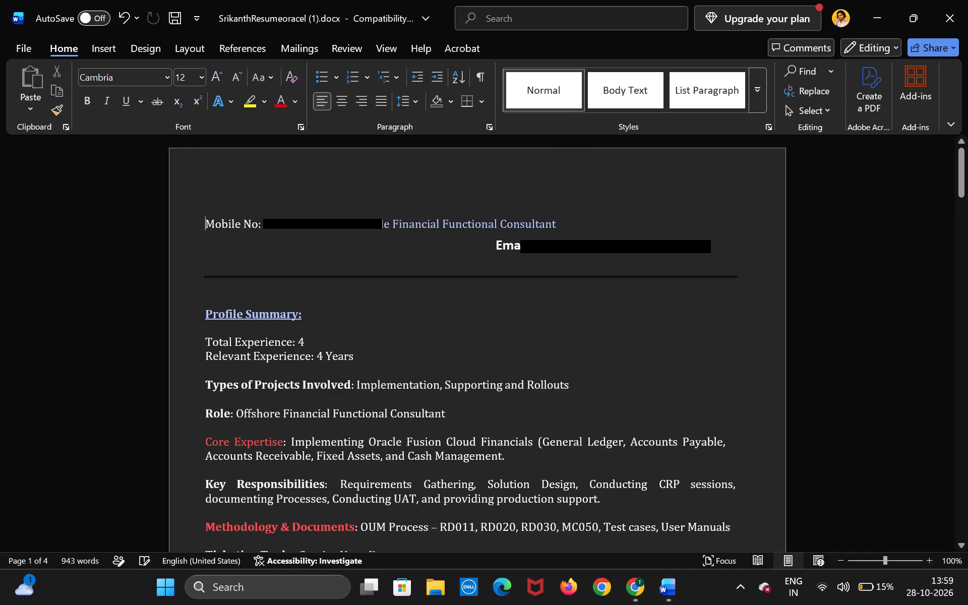
pyautogui.press('BackSpace')
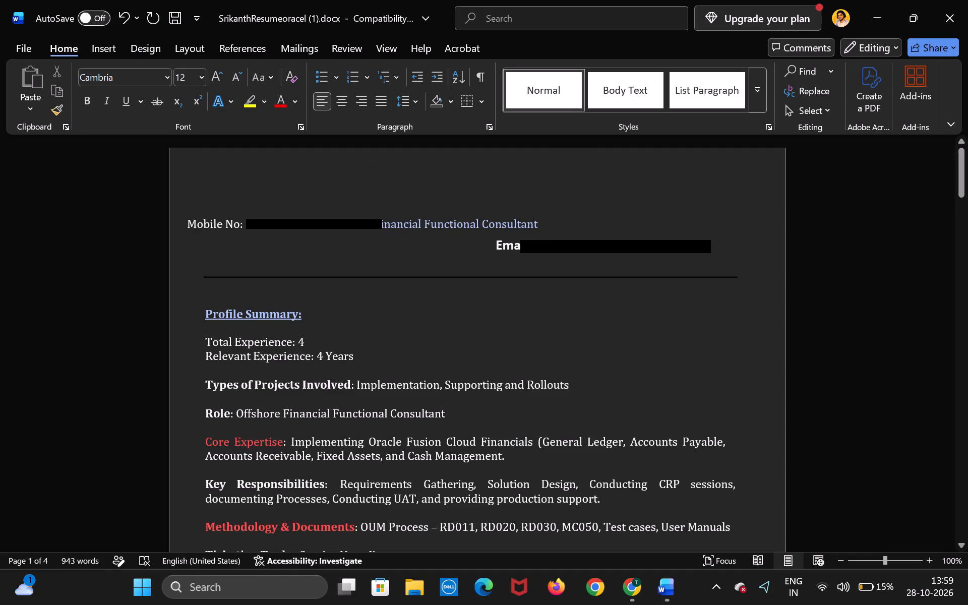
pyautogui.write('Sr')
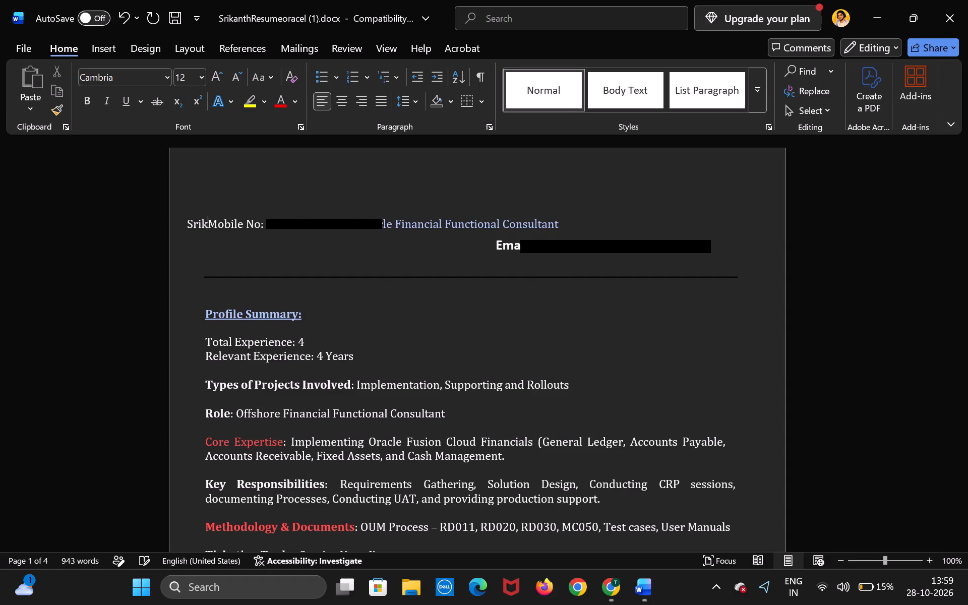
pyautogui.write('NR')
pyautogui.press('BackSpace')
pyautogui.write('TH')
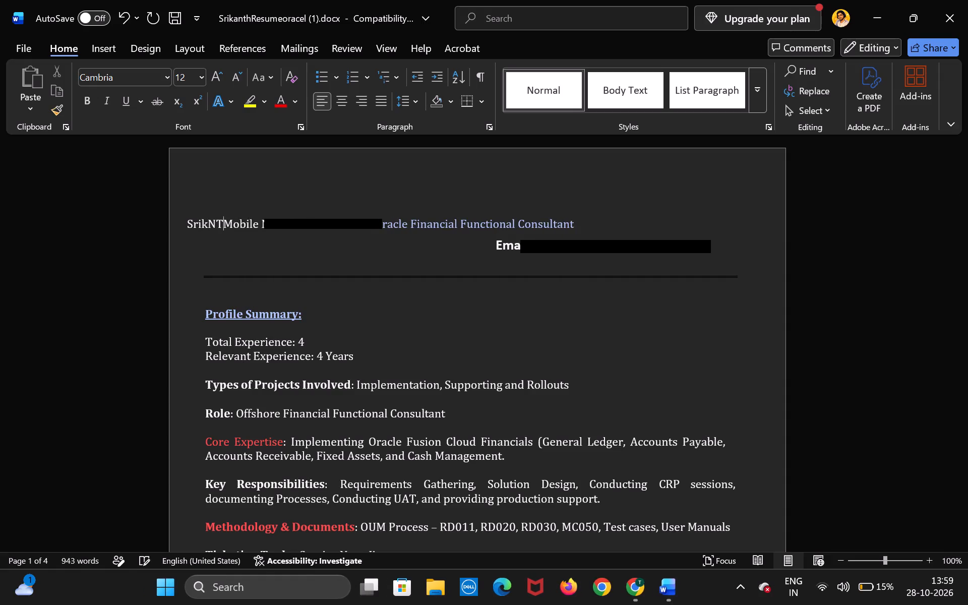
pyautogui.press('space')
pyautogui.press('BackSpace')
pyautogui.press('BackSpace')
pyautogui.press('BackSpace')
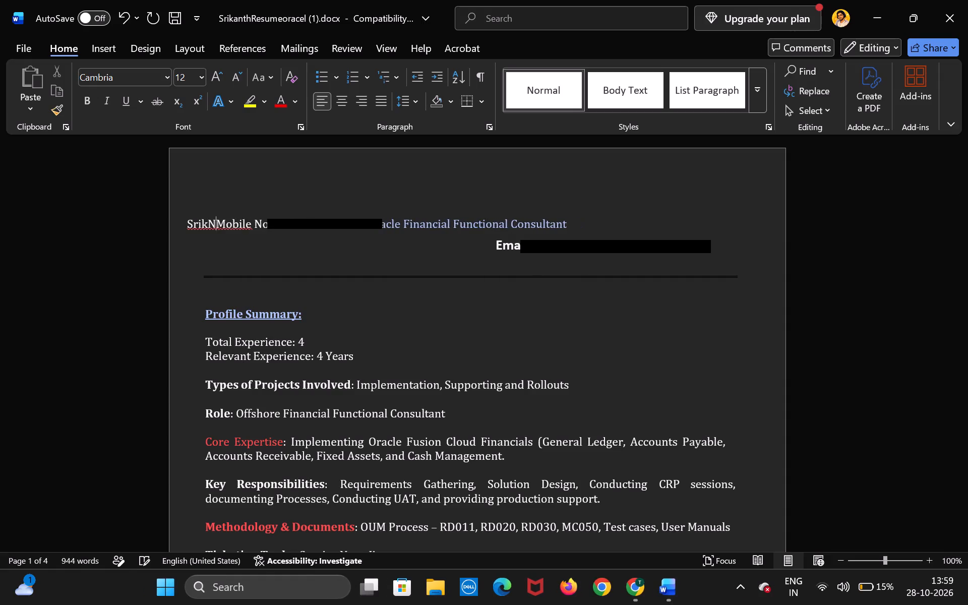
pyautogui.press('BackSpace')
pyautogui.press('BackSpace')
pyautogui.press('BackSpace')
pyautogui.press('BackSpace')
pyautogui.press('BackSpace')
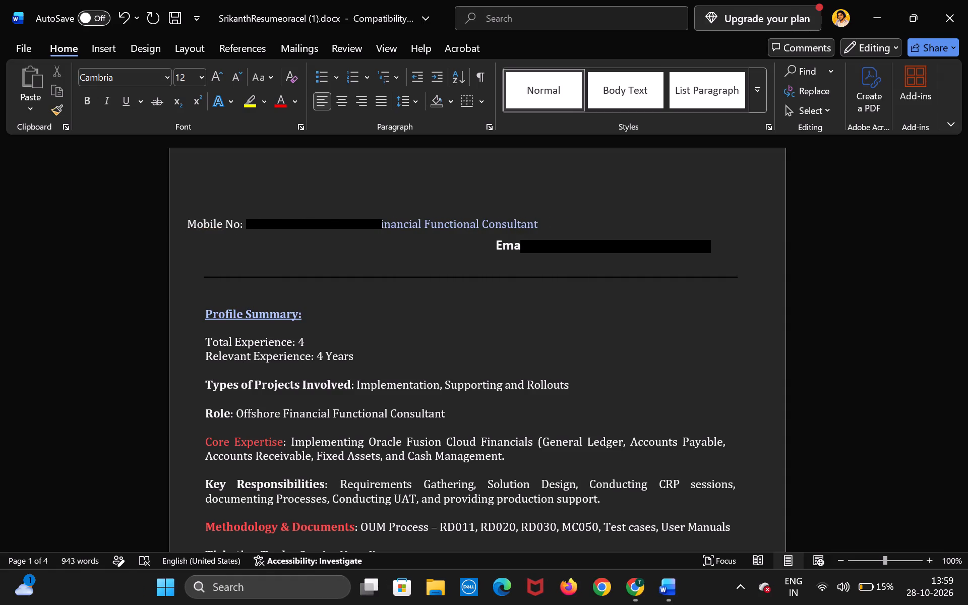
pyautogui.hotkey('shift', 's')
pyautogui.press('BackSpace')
# Enter the candidate's first name and a space before "Mobile No:" at the start of the first line.
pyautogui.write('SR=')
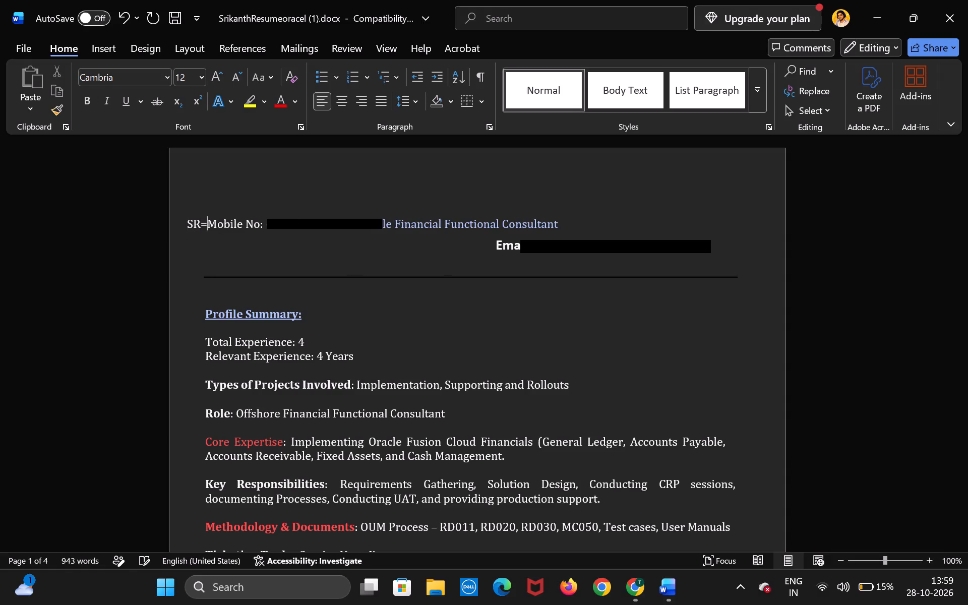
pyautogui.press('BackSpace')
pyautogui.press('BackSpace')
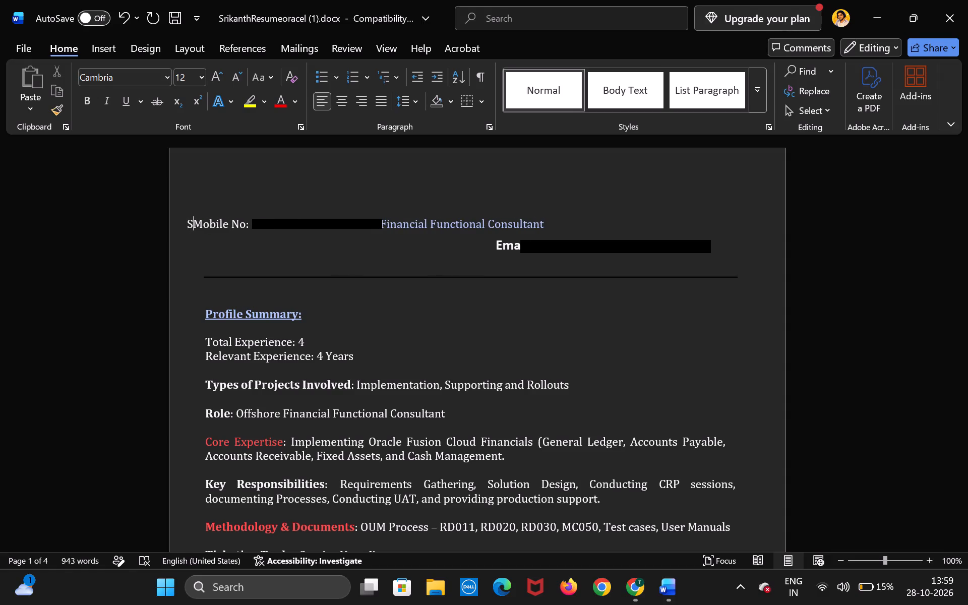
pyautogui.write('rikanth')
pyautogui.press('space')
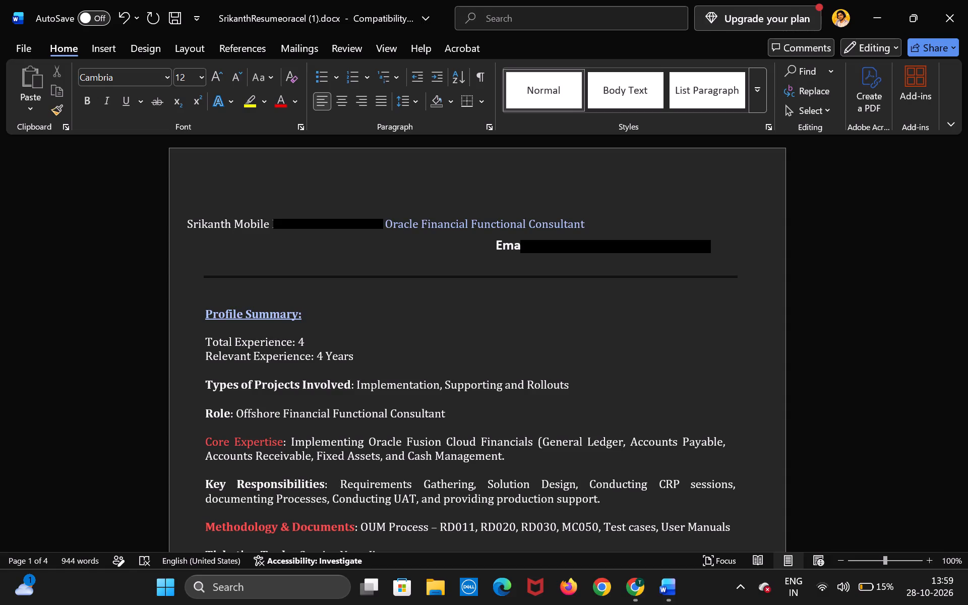
# Widen the gap after the first name with spaces so "Mobile No:" sits on the right half of the same line.
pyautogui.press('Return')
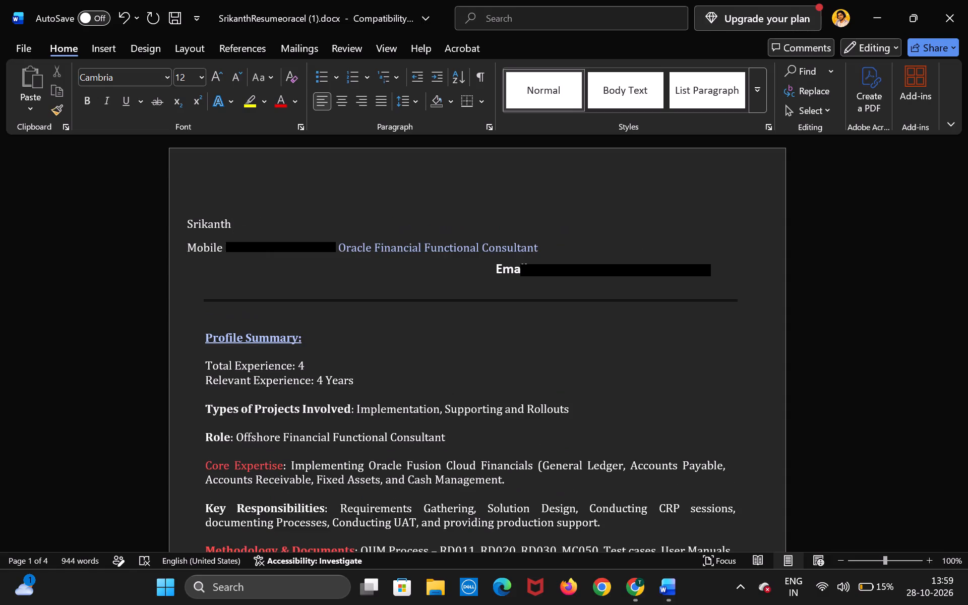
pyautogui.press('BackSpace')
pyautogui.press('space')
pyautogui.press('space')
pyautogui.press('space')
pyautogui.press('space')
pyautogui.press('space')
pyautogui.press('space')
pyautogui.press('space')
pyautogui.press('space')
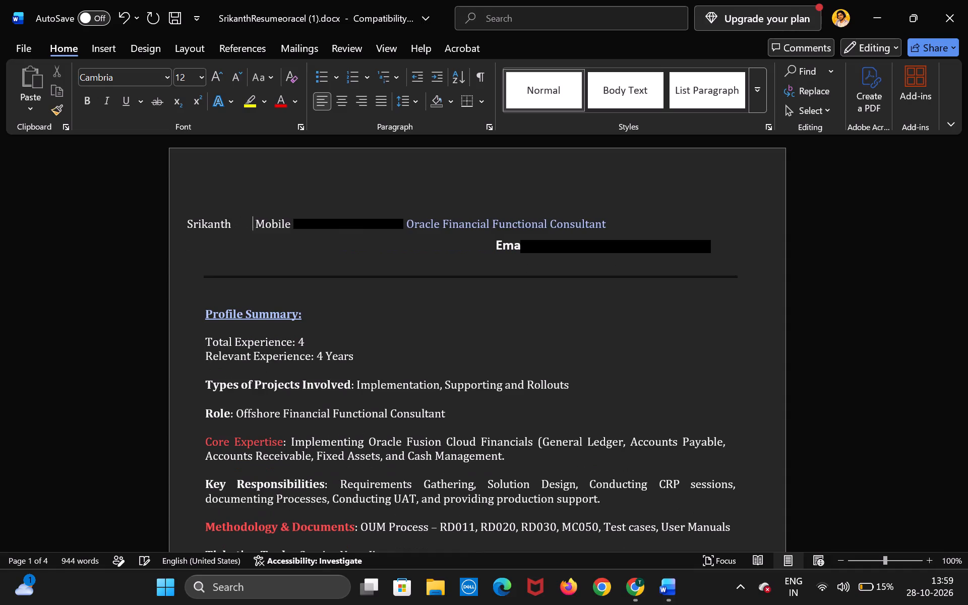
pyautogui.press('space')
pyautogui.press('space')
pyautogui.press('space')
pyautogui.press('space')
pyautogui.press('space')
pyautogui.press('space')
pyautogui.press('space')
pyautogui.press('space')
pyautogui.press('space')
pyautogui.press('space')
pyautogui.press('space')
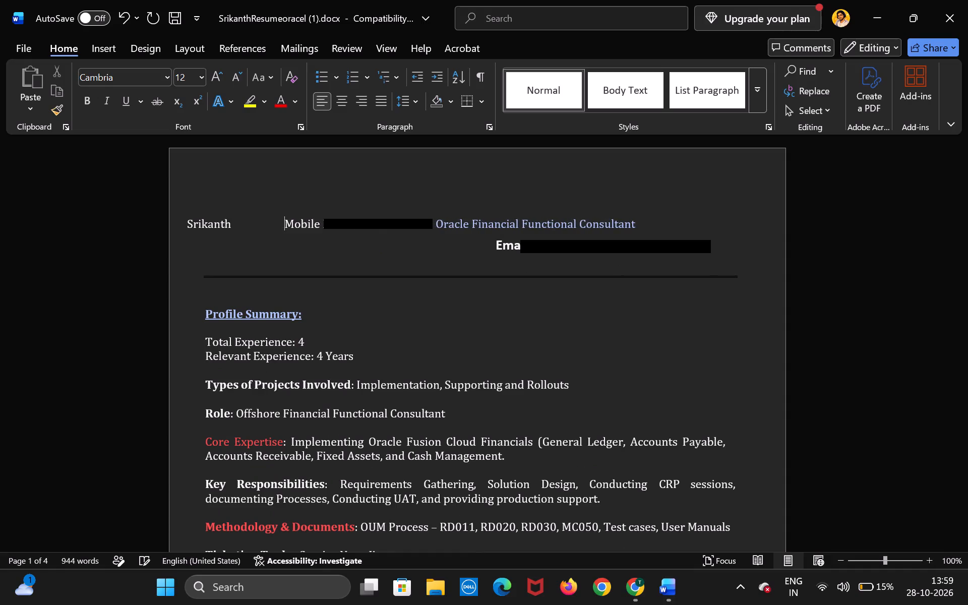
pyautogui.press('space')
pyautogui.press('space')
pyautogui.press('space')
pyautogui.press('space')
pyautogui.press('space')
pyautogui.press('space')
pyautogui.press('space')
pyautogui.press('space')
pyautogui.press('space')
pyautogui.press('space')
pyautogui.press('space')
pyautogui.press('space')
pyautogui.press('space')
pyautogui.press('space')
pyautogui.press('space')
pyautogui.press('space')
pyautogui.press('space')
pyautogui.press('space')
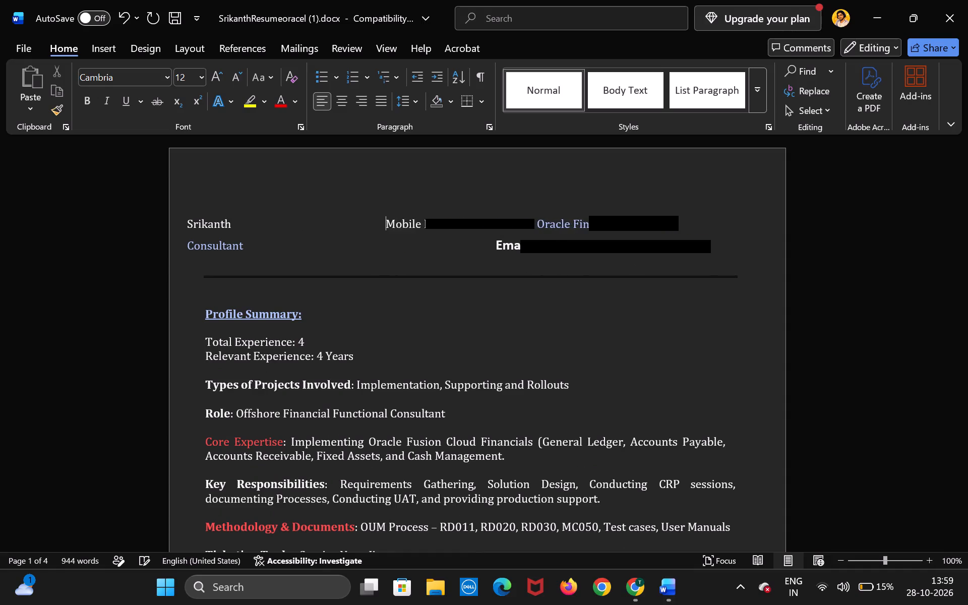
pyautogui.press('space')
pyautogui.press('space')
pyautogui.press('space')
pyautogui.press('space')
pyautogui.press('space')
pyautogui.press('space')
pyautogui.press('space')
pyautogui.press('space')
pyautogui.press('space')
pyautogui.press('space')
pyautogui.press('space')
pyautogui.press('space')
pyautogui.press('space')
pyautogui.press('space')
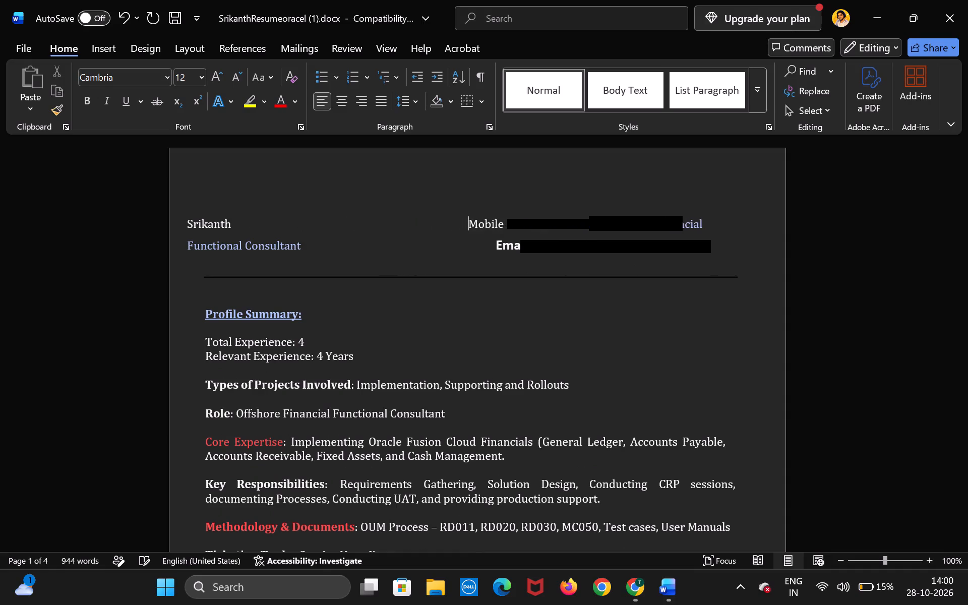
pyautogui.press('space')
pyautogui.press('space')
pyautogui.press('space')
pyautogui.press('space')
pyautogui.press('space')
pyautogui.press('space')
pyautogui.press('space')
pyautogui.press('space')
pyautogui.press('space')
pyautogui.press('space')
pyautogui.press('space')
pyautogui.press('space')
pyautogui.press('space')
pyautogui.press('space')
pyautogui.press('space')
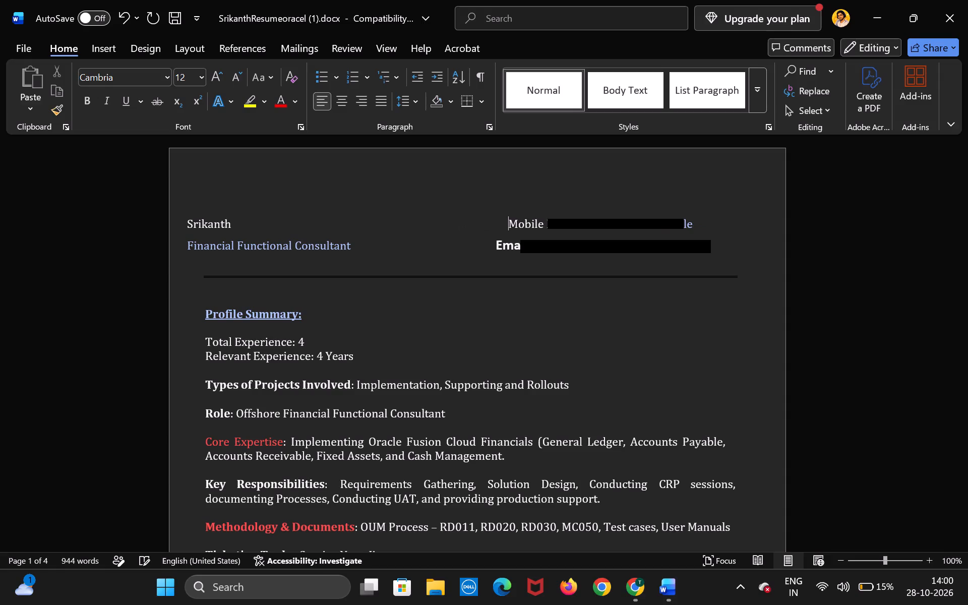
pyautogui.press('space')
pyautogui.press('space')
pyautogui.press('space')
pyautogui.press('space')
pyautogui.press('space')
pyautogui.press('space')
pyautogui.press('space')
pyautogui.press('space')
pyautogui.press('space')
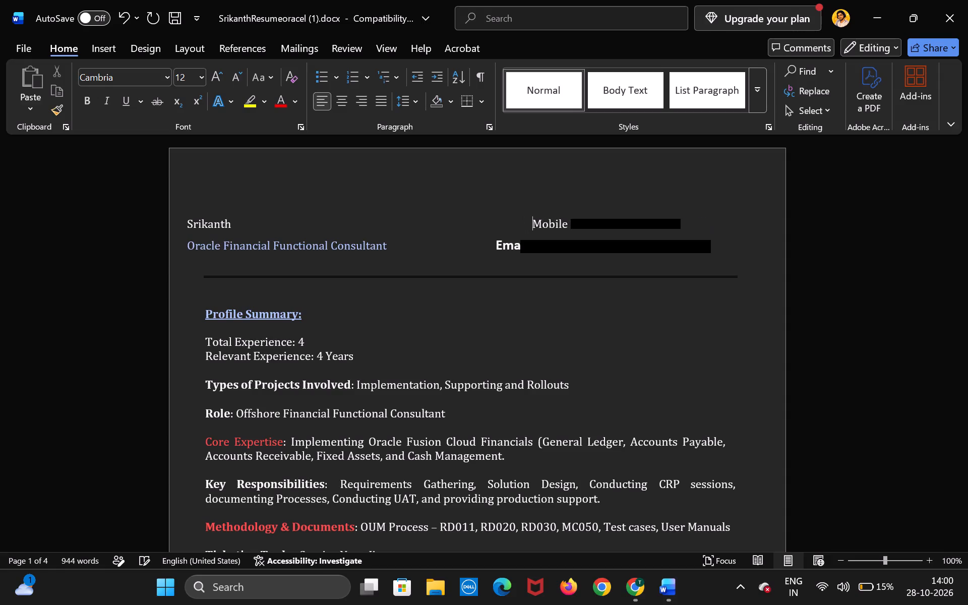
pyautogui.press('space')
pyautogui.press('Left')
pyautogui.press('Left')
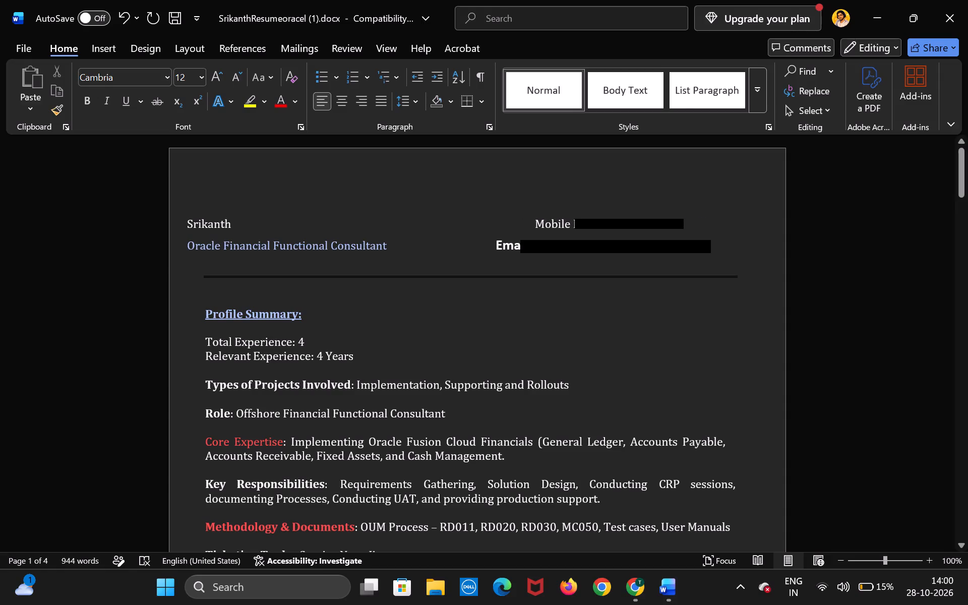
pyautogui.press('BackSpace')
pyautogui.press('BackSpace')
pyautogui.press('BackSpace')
# Insert two spaces after the mobile number entry so "Oracle Financial Functional Consultant" wraps onto the second line.
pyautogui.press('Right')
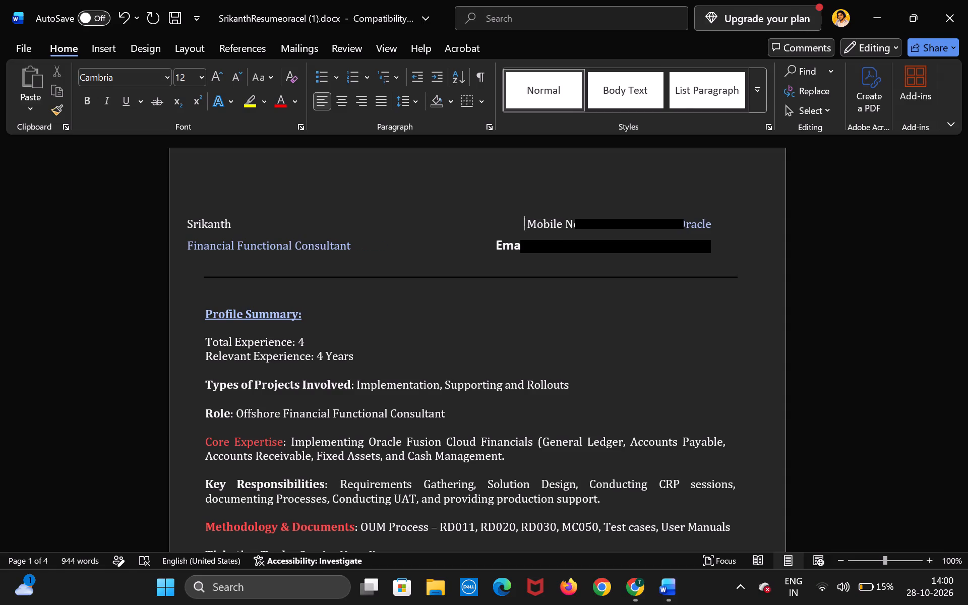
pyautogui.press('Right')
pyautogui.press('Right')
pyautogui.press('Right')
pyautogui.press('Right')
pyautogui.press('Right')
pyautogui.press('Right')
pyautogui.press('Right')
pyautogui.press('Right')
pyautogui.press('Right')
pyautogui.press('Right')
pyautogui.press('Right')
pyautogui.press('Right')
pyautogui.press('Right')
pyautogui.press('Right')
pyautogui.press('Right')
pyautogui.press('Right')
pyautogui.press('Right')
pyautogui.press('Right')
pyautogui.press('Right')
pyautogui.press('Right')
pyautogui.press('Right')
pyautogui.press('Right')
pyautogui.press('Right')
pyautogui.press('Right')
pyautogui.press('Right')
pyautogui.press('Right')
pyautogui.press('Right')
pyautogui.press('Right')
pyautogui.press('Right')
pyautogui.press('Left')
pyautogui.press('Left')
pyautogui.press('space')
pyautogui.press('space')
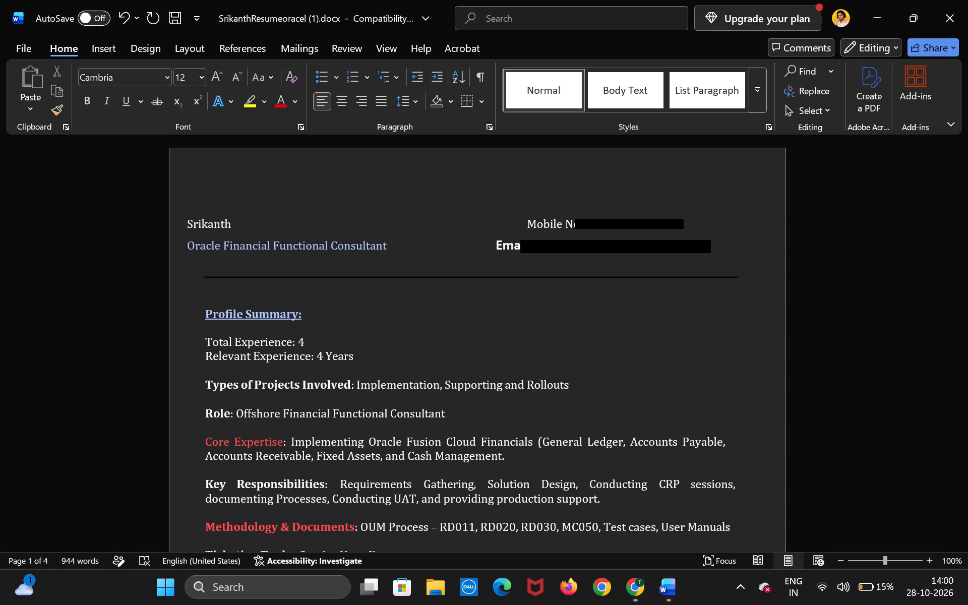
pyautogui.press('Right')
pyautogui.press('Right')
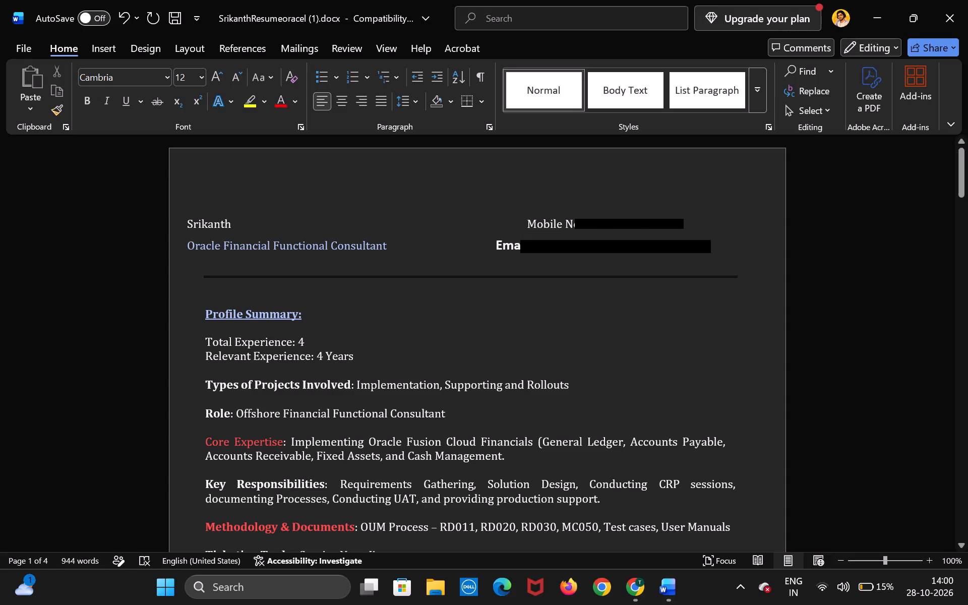
# Remove eleven spaces before "Mobile No:" so that it roughly lines up with the start of the email entry below.
pyautogui.click(527, 225)
pyautogui.press('BackSpace')
pyautogui.press('BackSpace')
pyautogui.press('BackSpace')
pyautogui.press('BackSpace')
pyautogui.press('BackSpace')
pyautogui.press('BackSpace')
pyautogui.press('BackSpace')
pyautogui.press('BackSpace')
pyautogui.press('BackSpace')
pyautogui.press('BackSpace')
pyautogui.press('BackSpace')
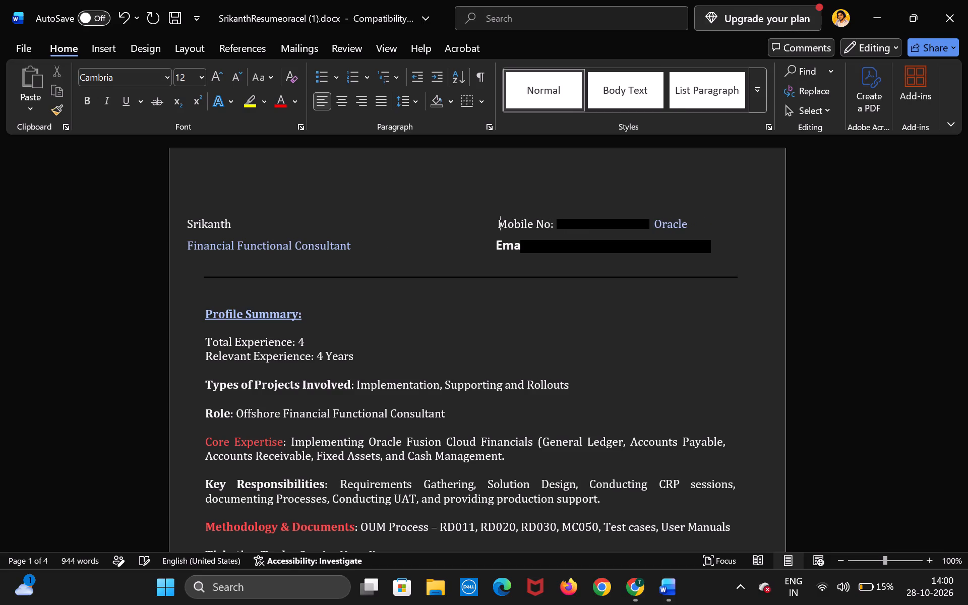
# Add twelve spaces after the mobile number so that "Oracle" wraps onto the second line with "Financial Functional Consultant".
pyautogui.press('Right')
pyautogui.press('Right')
pyautogui.press('Right')
pyautogui.press('Right')
pyautogui.press('Right')
pyautogui.press('Right')
pyautogui.press('Right')
pyautogui.press('Right')
pyautogui.press('Right')
pyautogui.press('Right')
pyautogui.press('Right')
pyautogui.press('Right')
pyautogui.press('Right')
pyautogui.press('Right')
pyautogui.press('Right')
pyautogui.press('Right')
pyautogui.press('Right')
pyautogui.press('Right')
pyautogui.press('Right')
pyautogui.press('Right')
pyautogui.press('Right')
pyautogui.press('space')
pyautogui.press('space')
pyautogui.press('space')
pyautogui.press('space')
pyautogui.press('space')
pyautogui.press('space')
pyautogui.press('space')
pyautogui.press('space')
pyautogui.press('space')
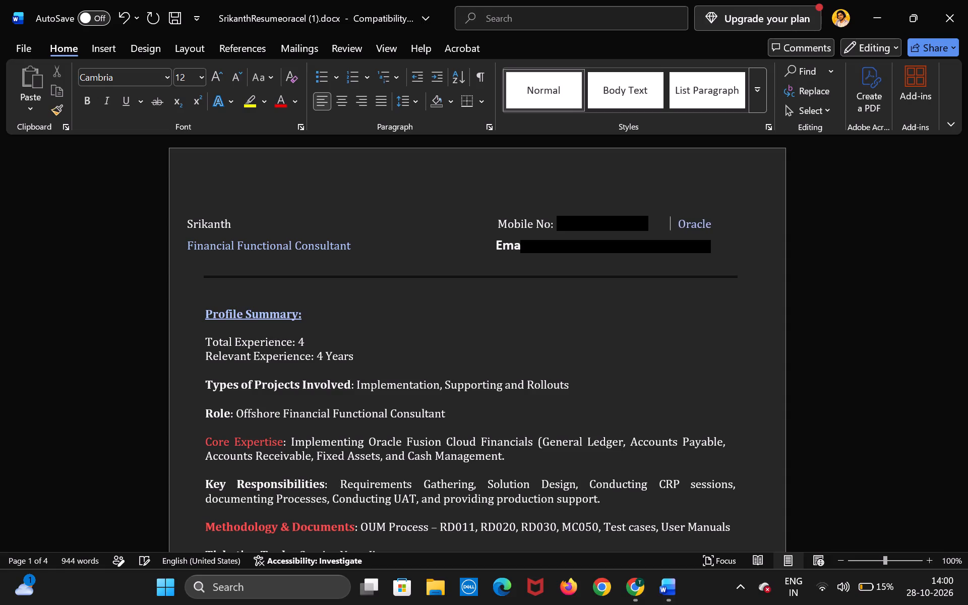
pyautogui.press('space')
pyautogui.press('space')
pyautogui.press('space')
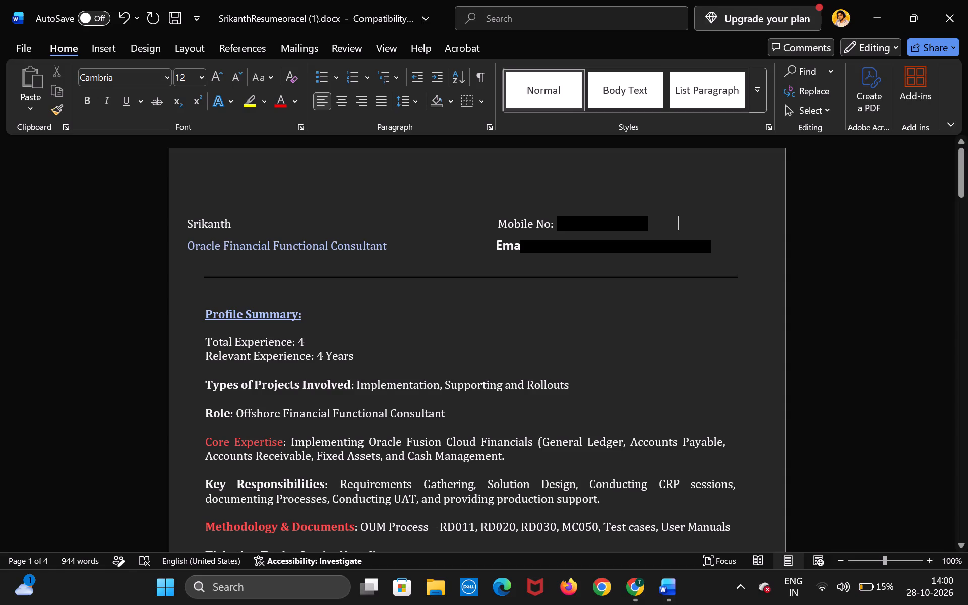
# Enter the candidate's surname after the first name and retype the first name's initial capital letter.
pyautogui.click(237, 225)
pyautogui.press('Left')
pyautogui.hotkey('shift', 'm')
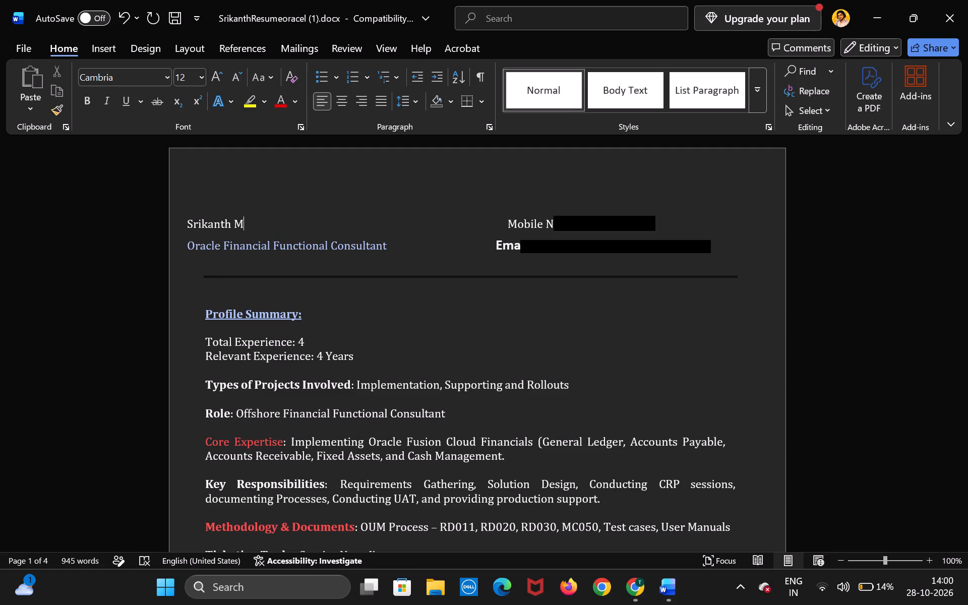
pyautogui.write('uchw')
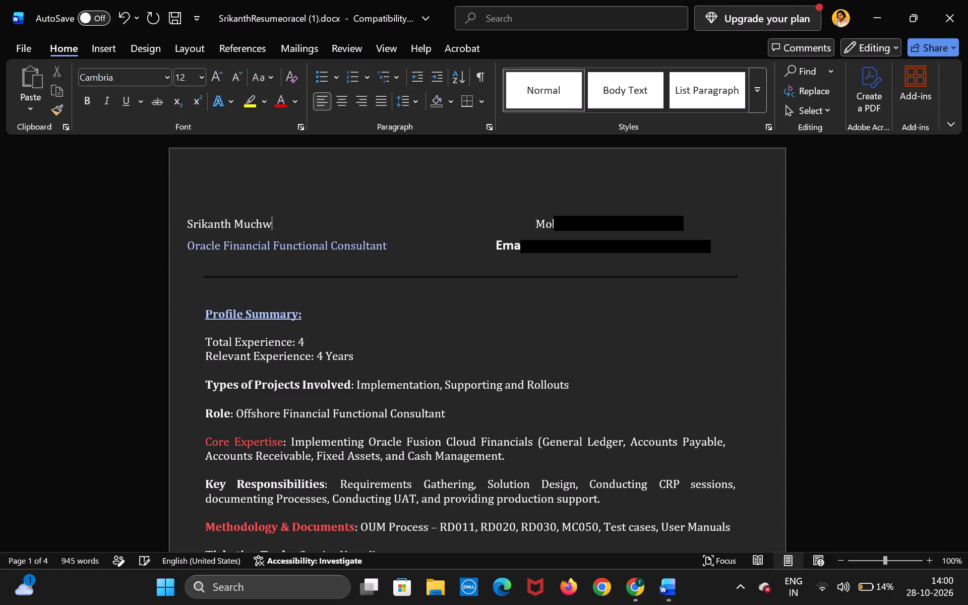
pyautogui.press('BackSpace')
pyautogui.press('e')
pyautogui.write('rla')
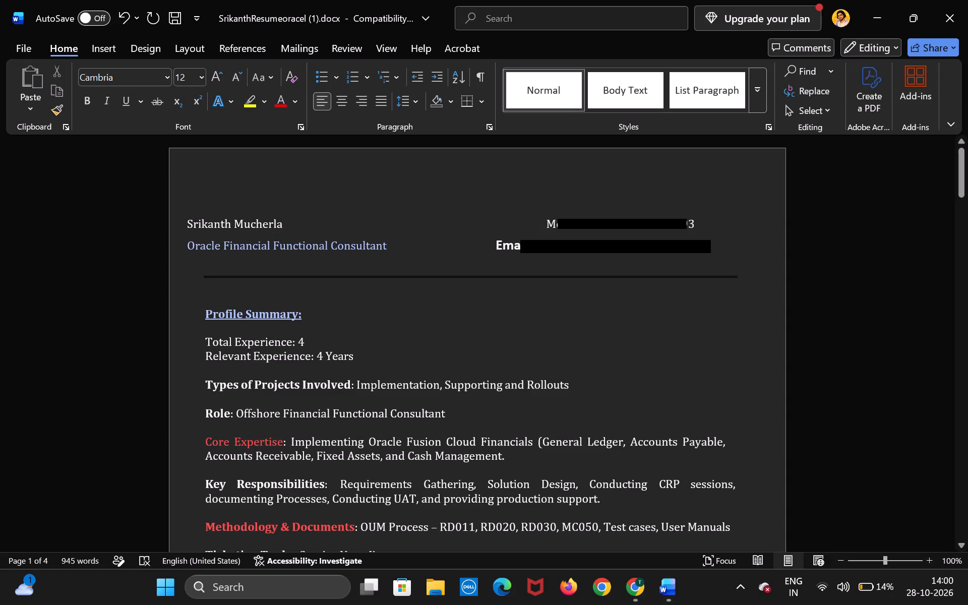
pyautogui.click(193, 220)
pyautogui.press('BackSpace')
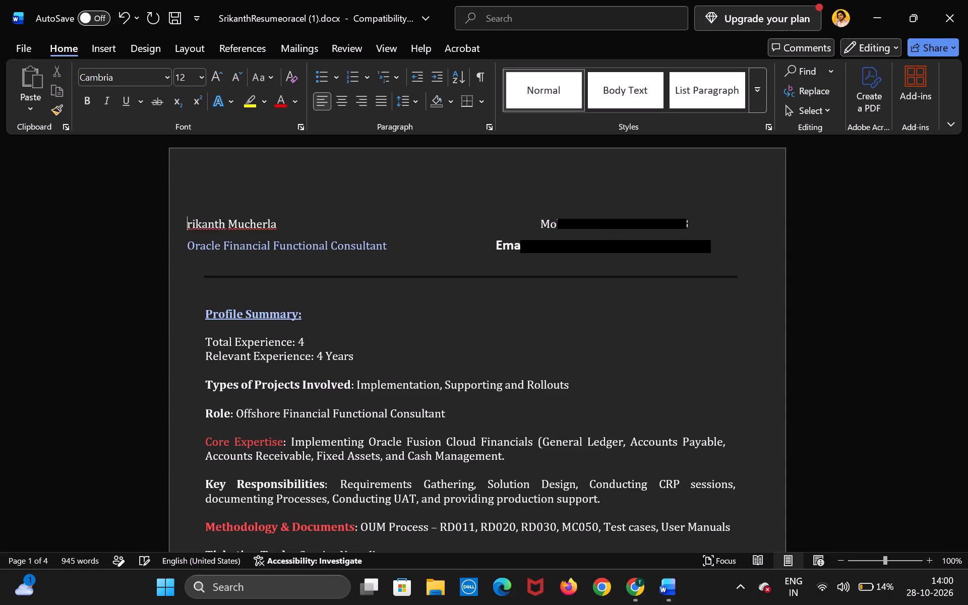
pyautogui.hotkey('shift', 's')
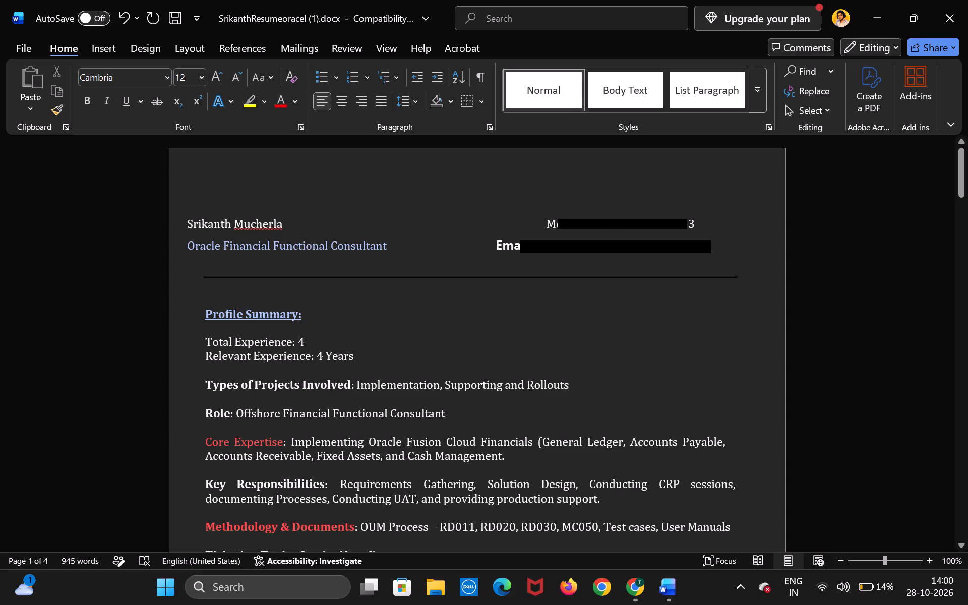
# Format the candidate's full name in the first line as bold in the dark blue theme colour.
pyautogui.click(290, 219)
pyautogui.hotkey('shift', 'Left')
pyautogui.hotkey('shift', 'Left')
pyautogui.hotkey('shift', 'Left')
pyautogui.hotkey('shift', 'Left')
pyautogui.hotkey('shift', 'Left')
pyautogui.hotkey('shift', 'Left')
pyautogui.hotkey('shift', 'Left')
pyautogui.hotkey('shift', 'Left')
pyautogui.hotkey('shift', 'Left')
pyautogui.hotkey('shift', 'Left')
pyautogui.hotkey('shift', 'Left')
pyautogui.hotkey('shift', 'Left')
pyautogui.hotkey('shift', 'Left')
pyautogui.hotkey('shift', 'Left')
pyautogui.hotkey('shift', 'Left')
pyautogui.hotkey('shift', 'Left')
pyautogui.hotkey('shift', 'Left')
pyautogui.hotkey('shift', 'Left')
pyautogui.hotkey('shift', 'Left')
pyautogui.hotkey('shift', 'Left')
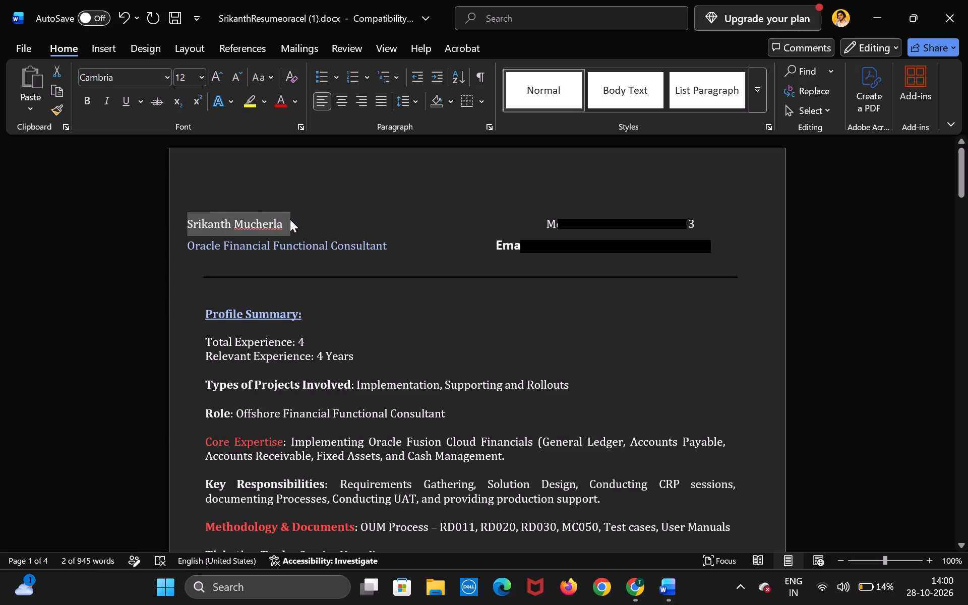
pyautogui.click(293, 104)
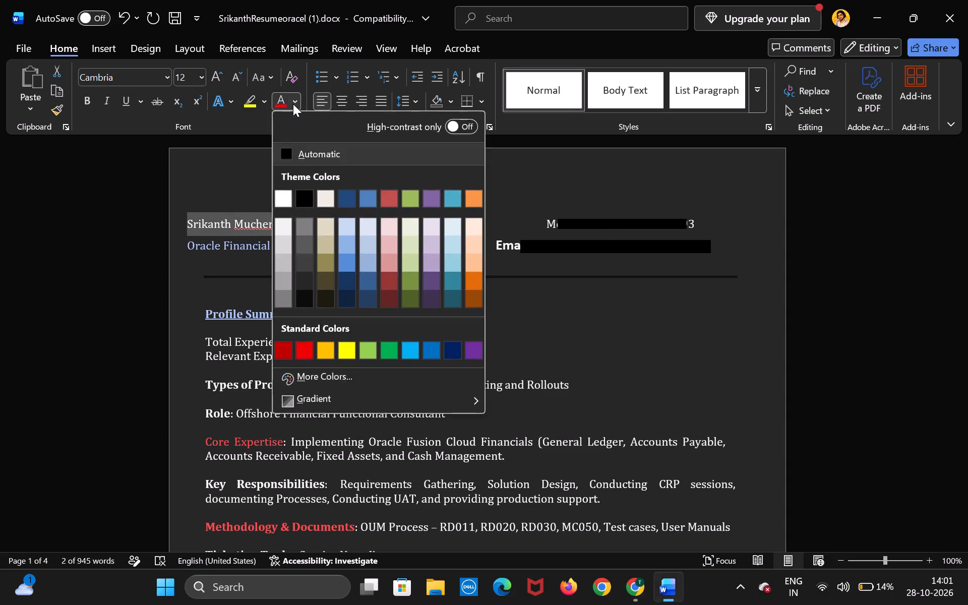
pyautogui.click(350, 198)
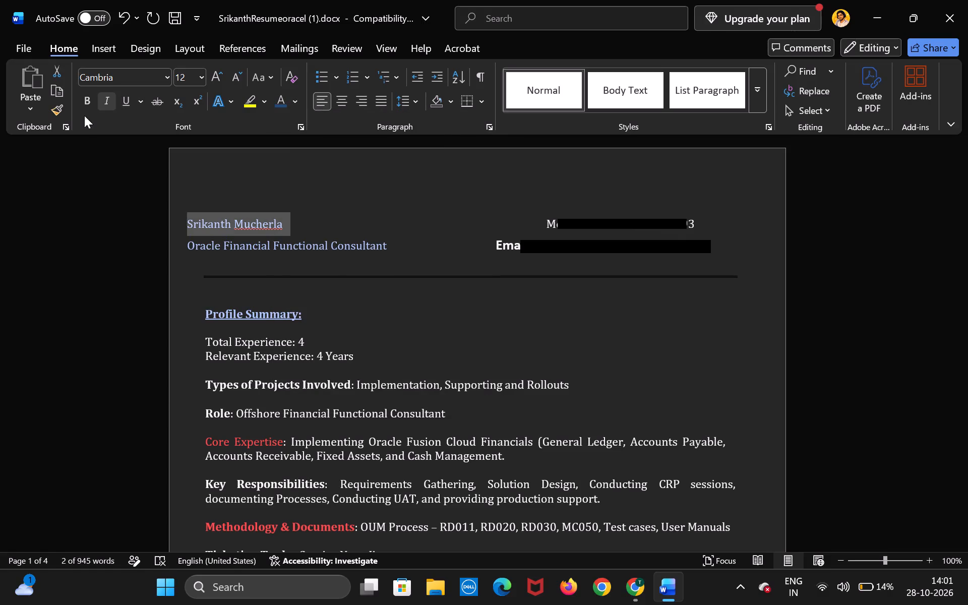
pyautogui.click(84, 102)
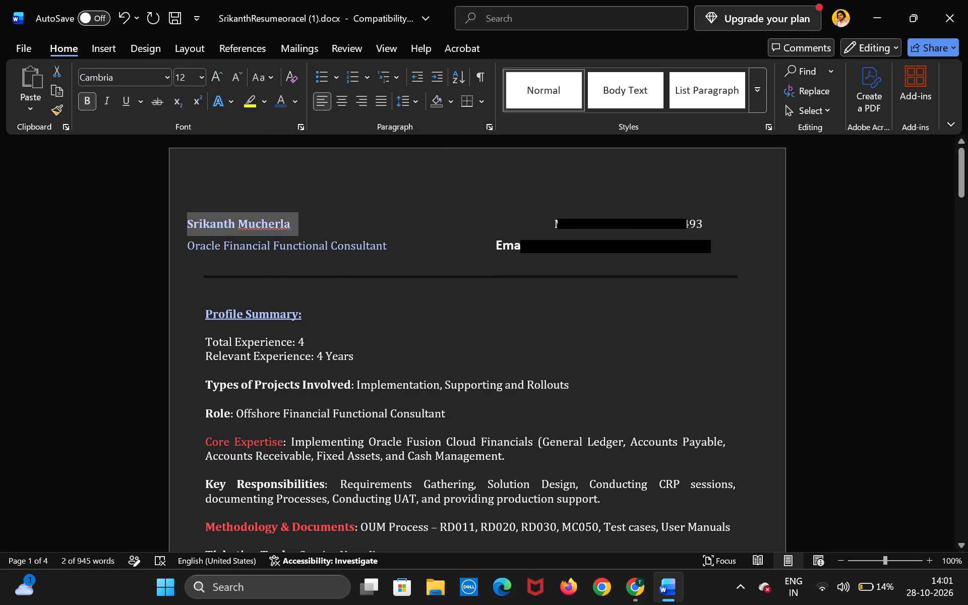
pyautogui.click(427, 177)
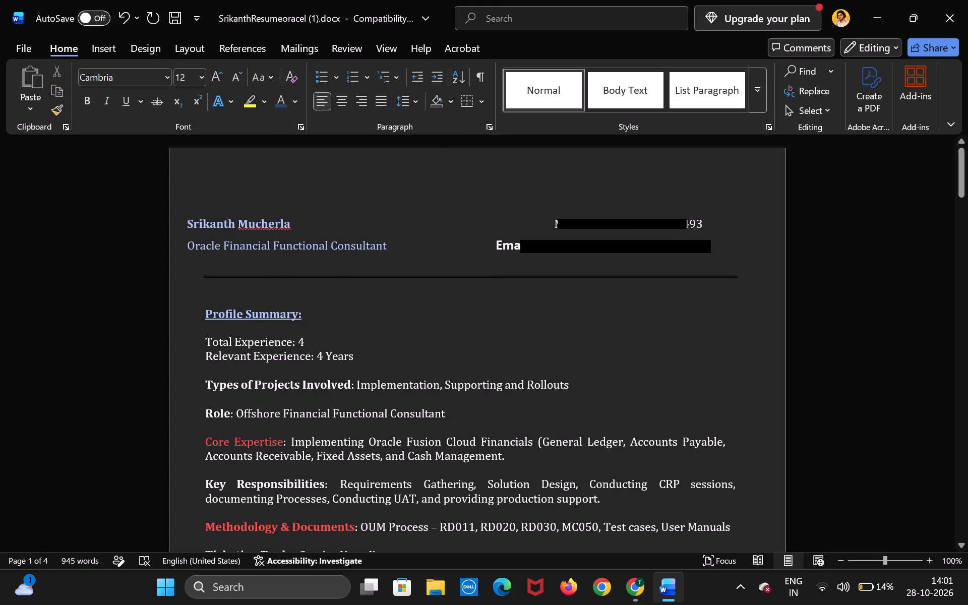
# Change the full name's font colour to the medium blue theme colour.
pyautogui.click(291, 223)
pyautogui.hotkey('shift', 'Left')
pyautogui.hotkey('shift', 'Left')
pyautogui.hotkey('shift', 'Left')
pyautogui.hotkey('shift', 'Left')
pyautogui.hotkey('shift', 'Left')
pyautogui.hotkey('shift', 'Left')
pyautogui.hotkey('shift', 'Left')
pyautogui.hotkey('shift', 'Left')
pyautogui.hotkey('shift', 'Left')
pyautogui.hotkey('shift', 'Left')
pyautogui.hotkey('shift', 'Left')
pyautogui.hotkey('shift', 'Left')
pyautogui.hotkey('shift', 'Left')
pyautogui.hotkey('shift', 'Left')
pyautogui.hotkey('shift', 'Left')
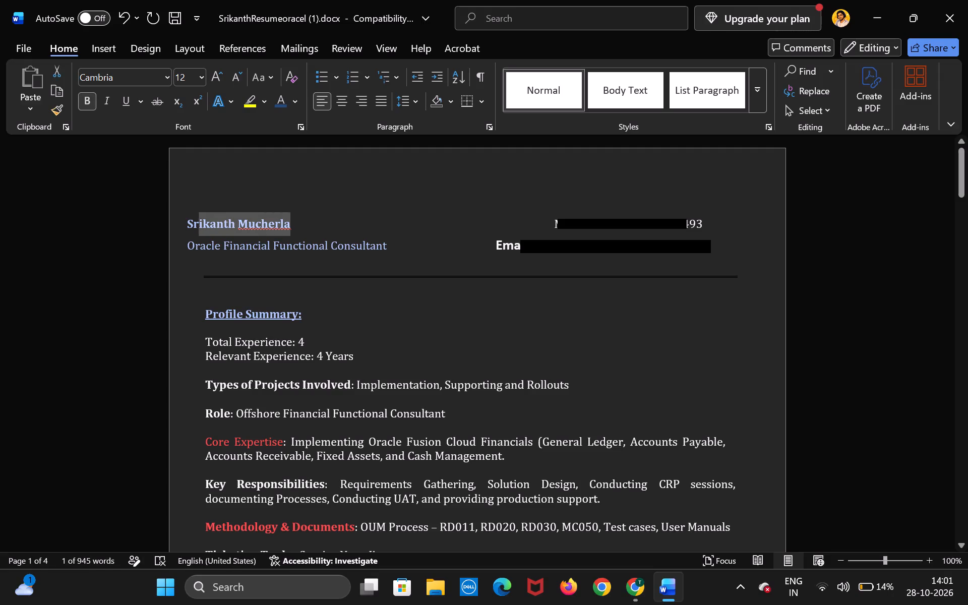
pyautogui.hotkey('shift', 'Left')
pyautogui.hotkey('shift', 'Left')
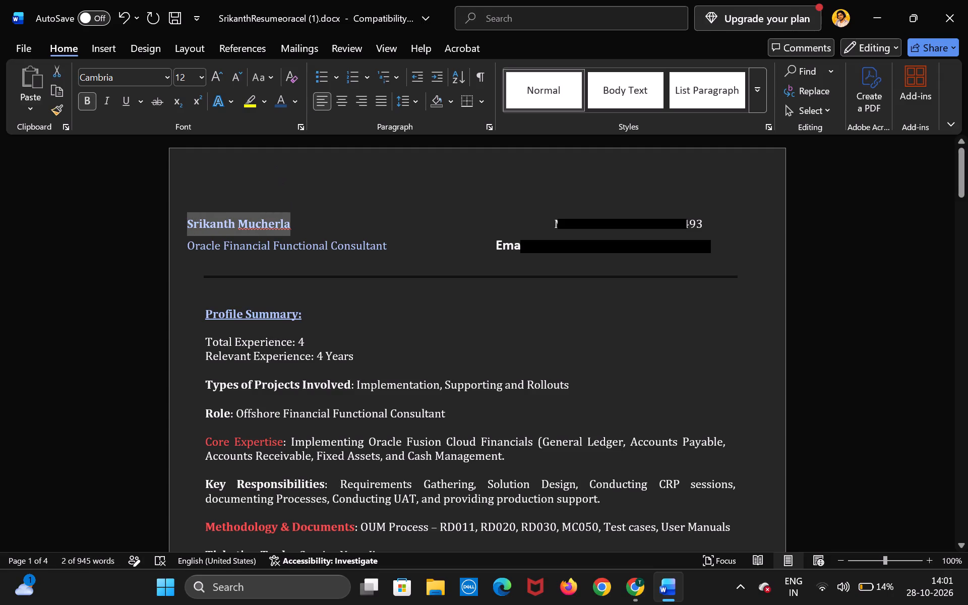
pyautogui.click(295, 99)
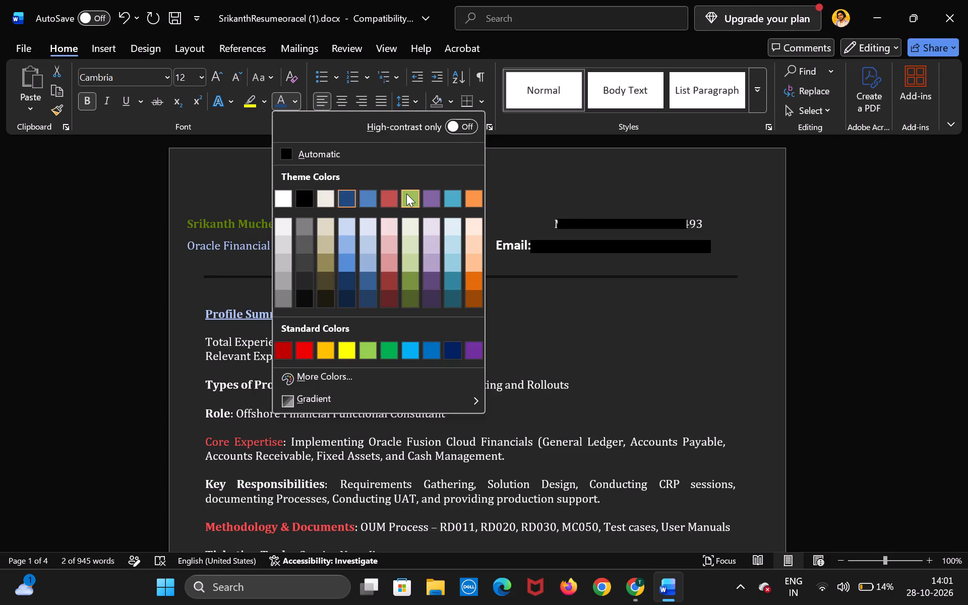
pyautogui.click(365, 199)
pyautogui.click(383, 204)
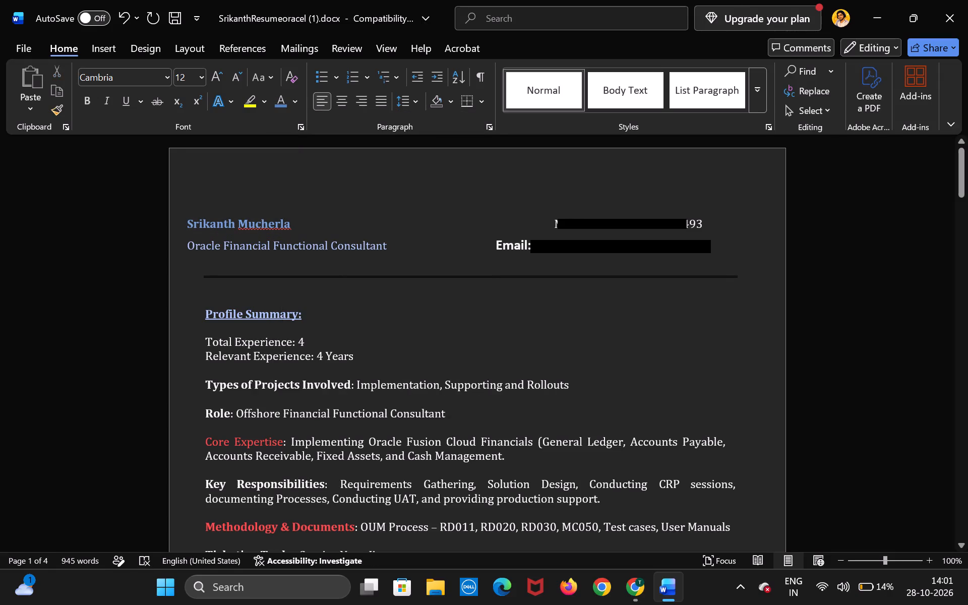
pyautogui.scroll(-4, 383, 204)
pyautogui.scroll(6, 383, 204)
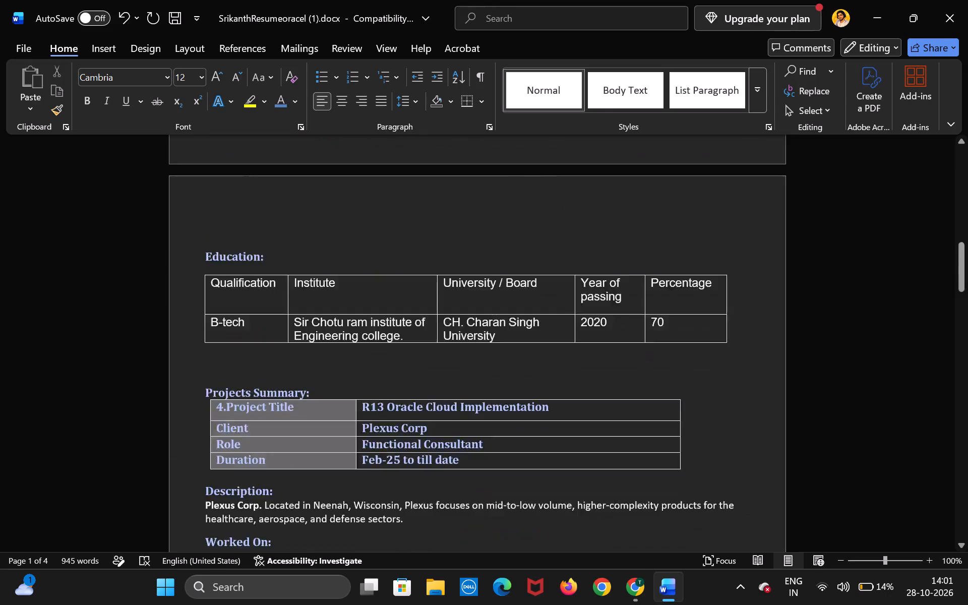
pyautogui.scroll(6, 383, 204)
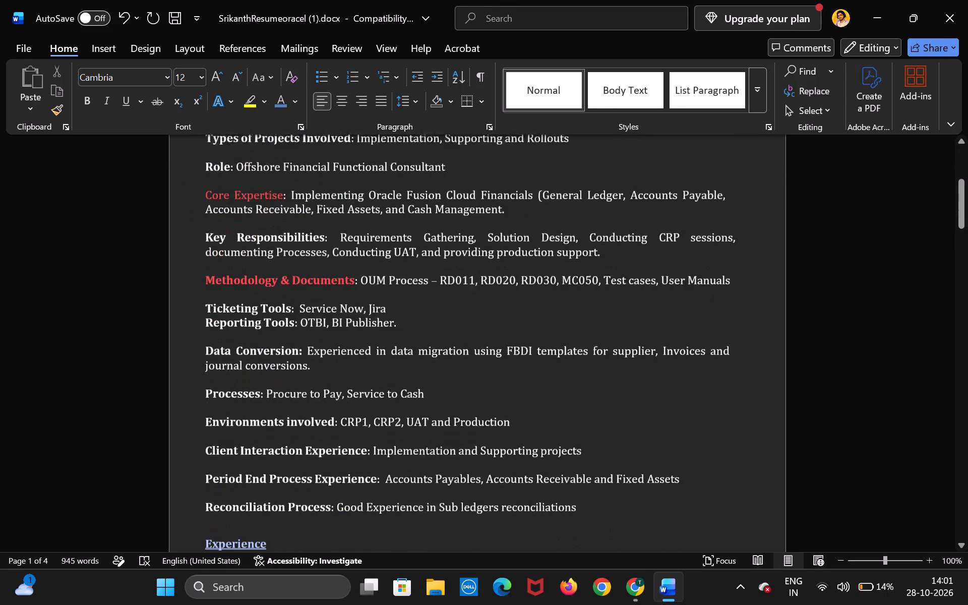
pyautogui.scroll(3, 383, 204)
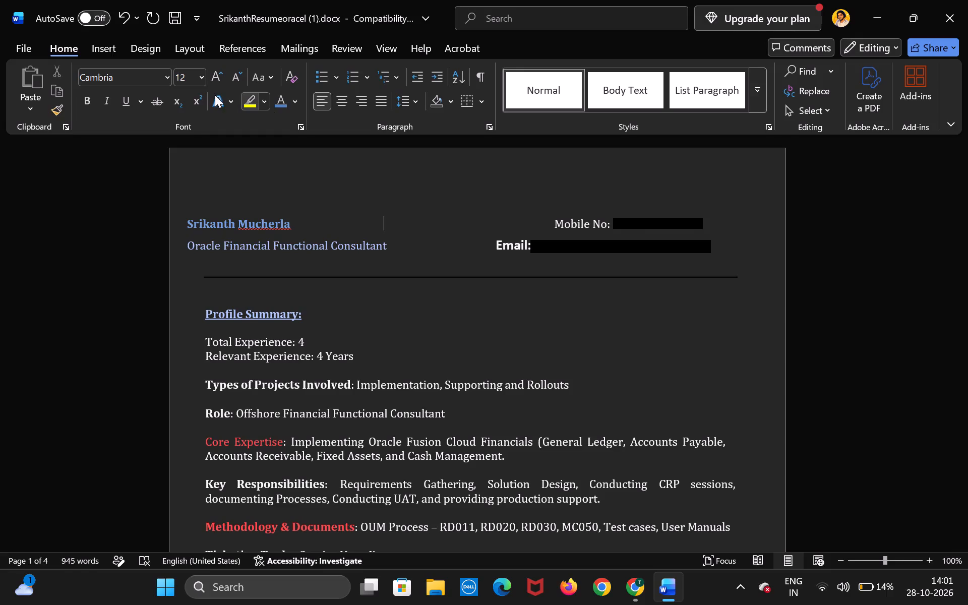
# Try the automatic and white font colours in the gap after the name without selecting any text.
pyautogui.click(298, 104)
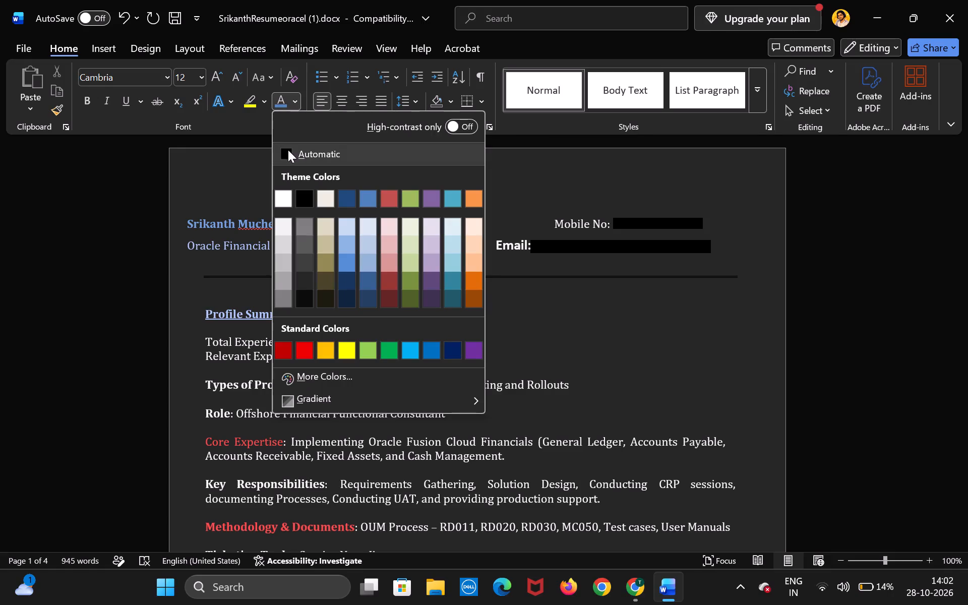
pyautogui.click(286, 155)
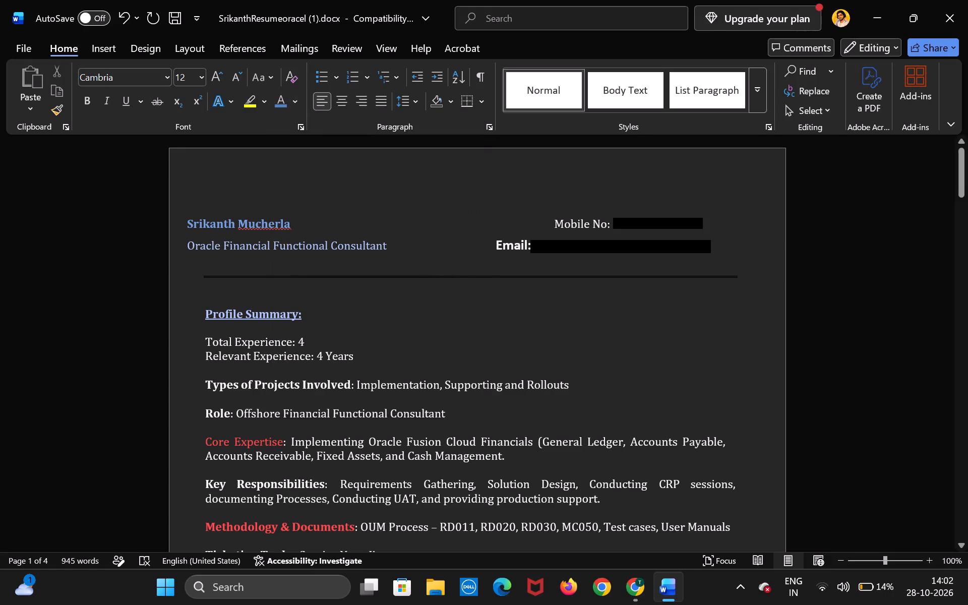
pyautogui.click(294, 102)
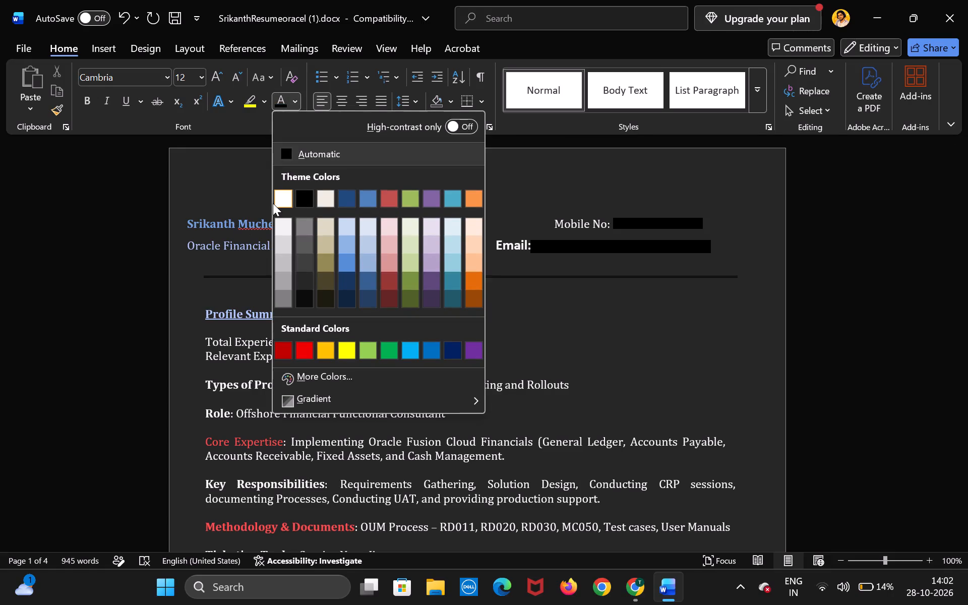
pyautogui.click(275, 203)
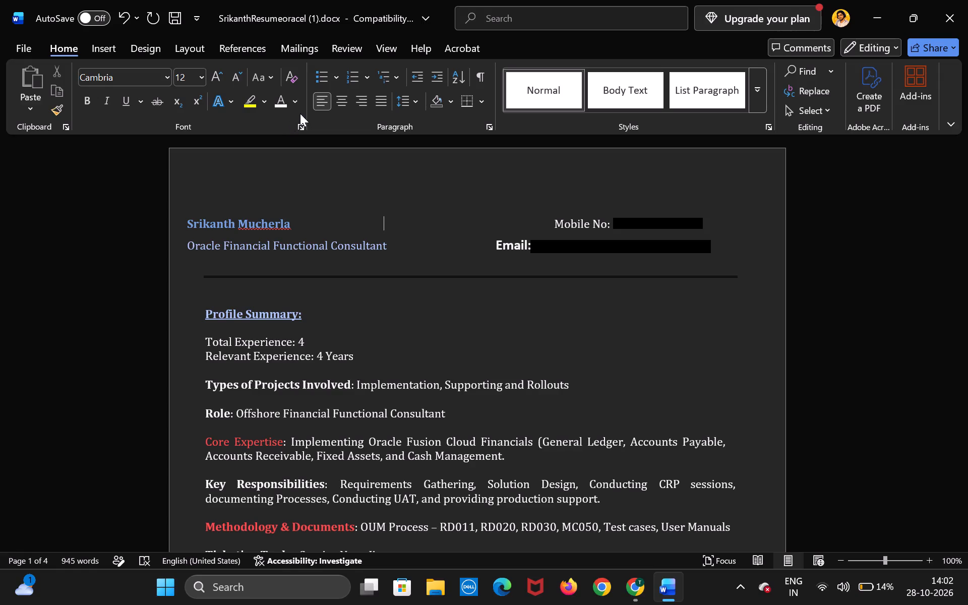
# Undo the name's last colour change and set the full name's font colour to black.
pyautogui.hotkey('ctrl', 'z')
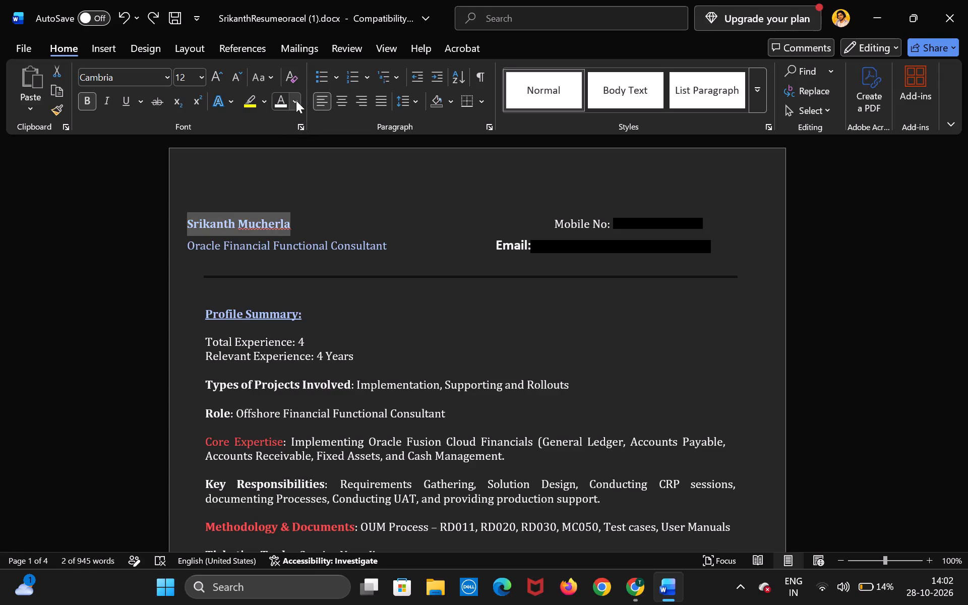
pyautogui.click(296, 101)
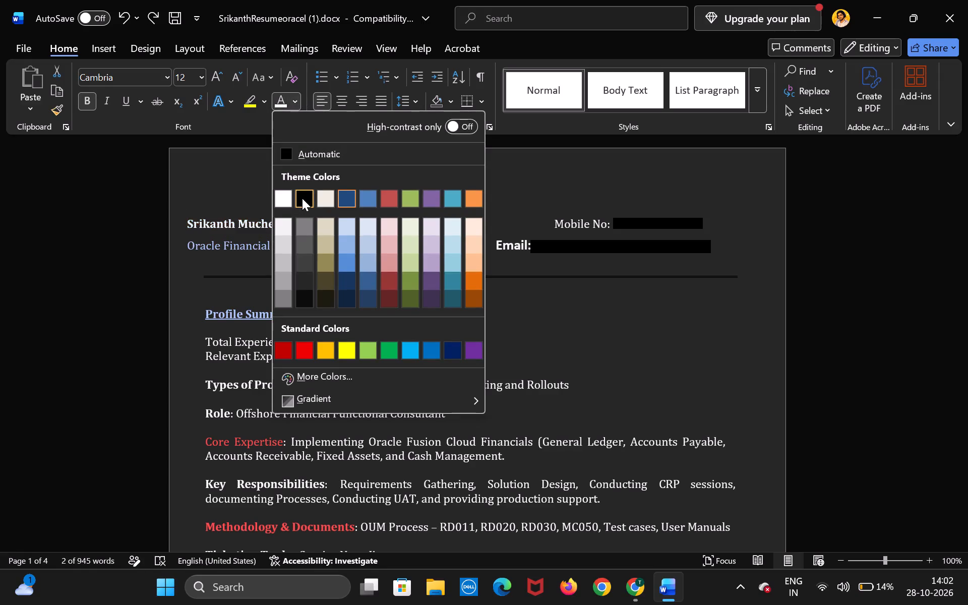
pyautogui.click(302, 198)
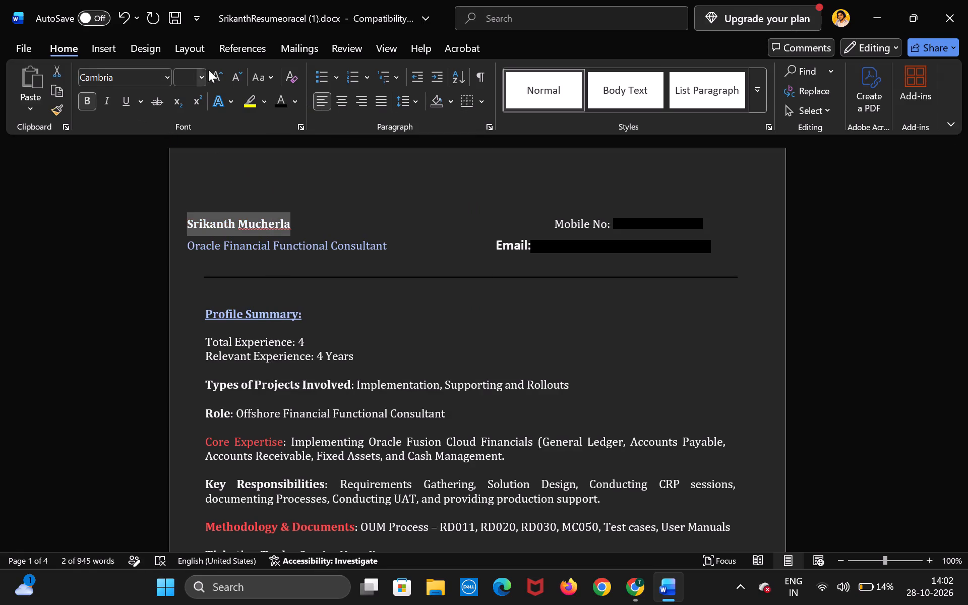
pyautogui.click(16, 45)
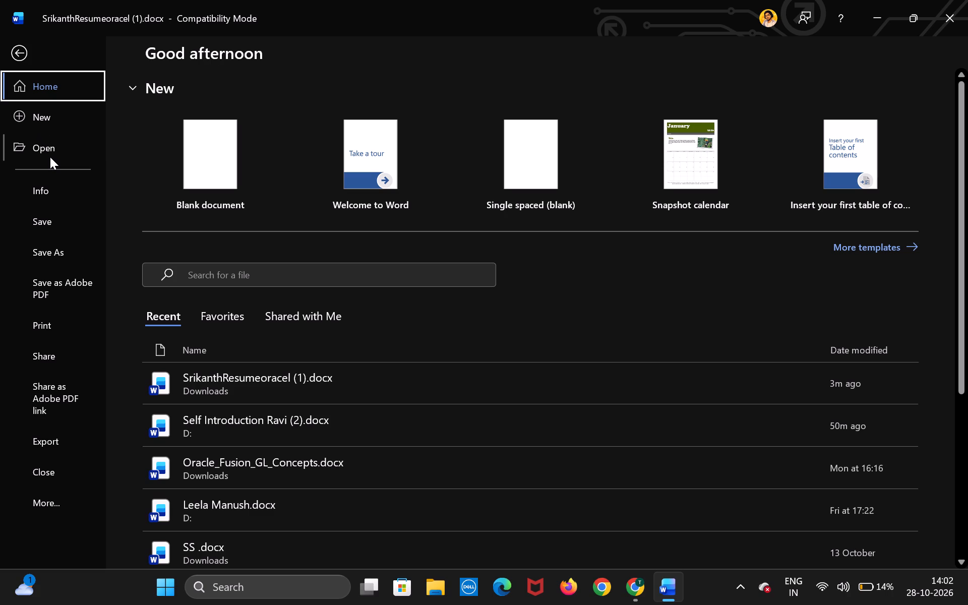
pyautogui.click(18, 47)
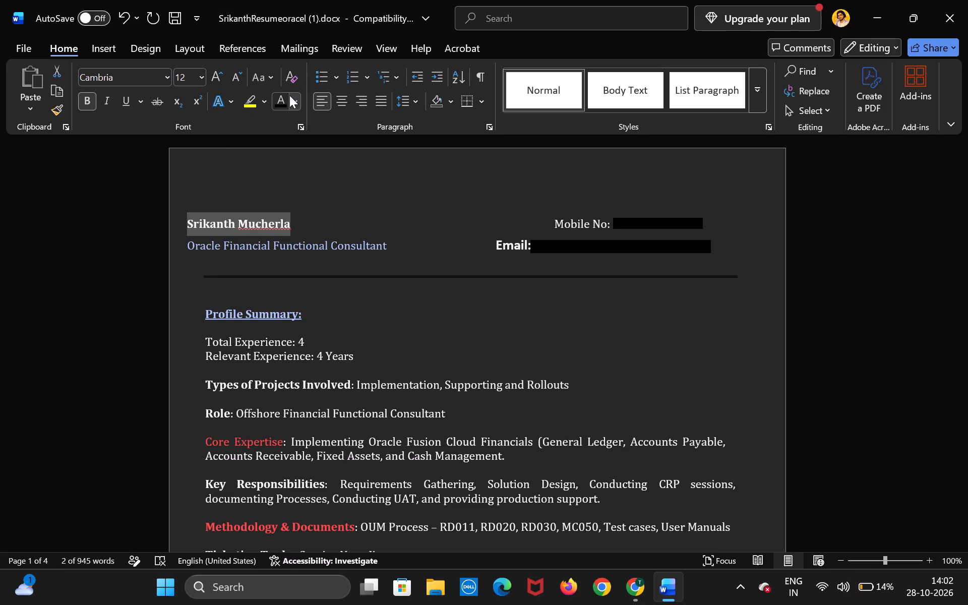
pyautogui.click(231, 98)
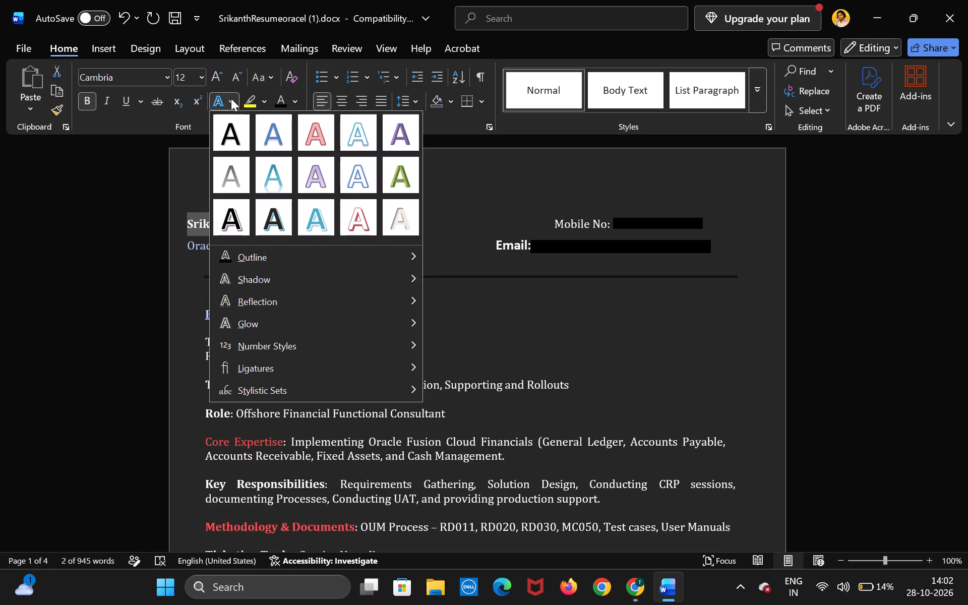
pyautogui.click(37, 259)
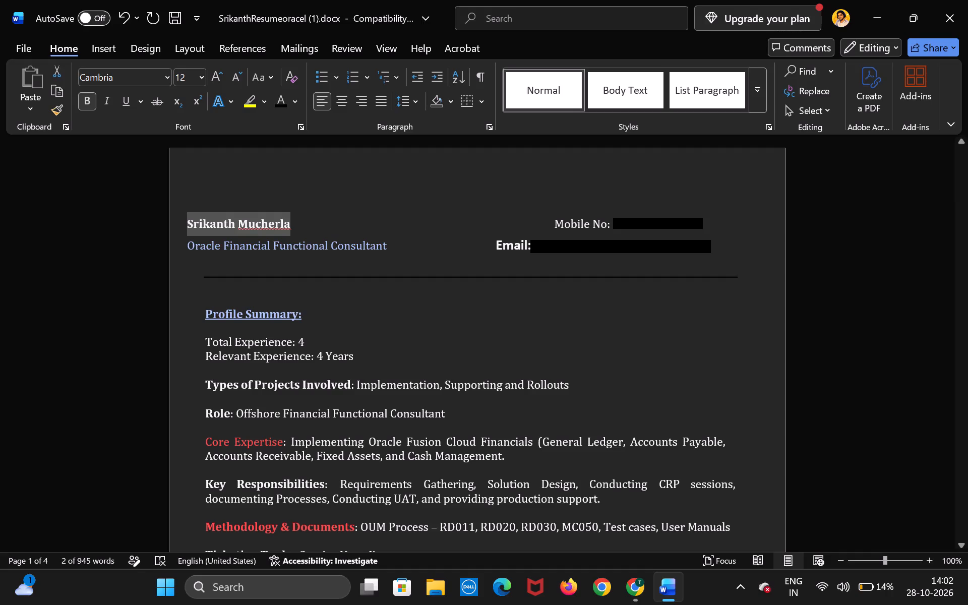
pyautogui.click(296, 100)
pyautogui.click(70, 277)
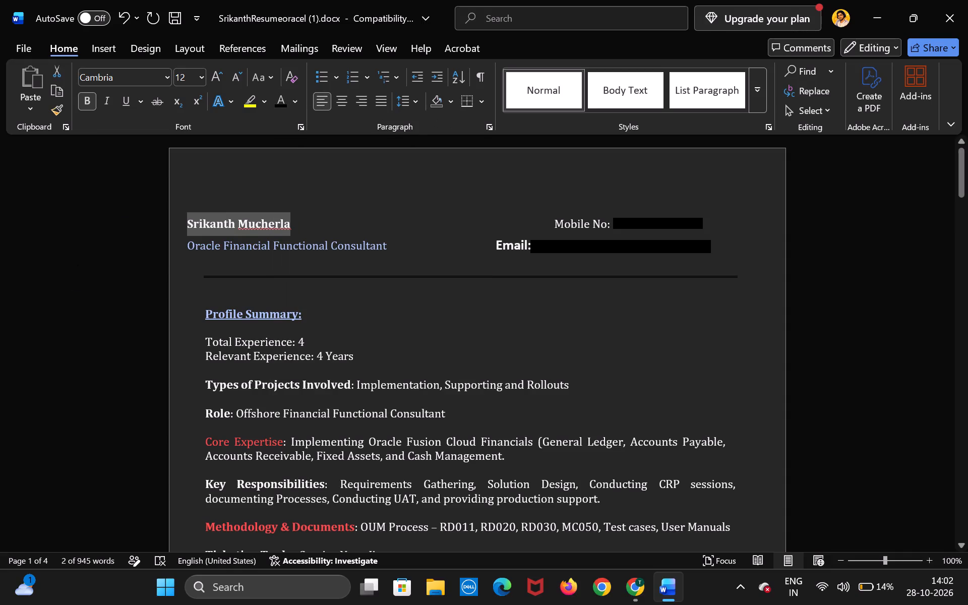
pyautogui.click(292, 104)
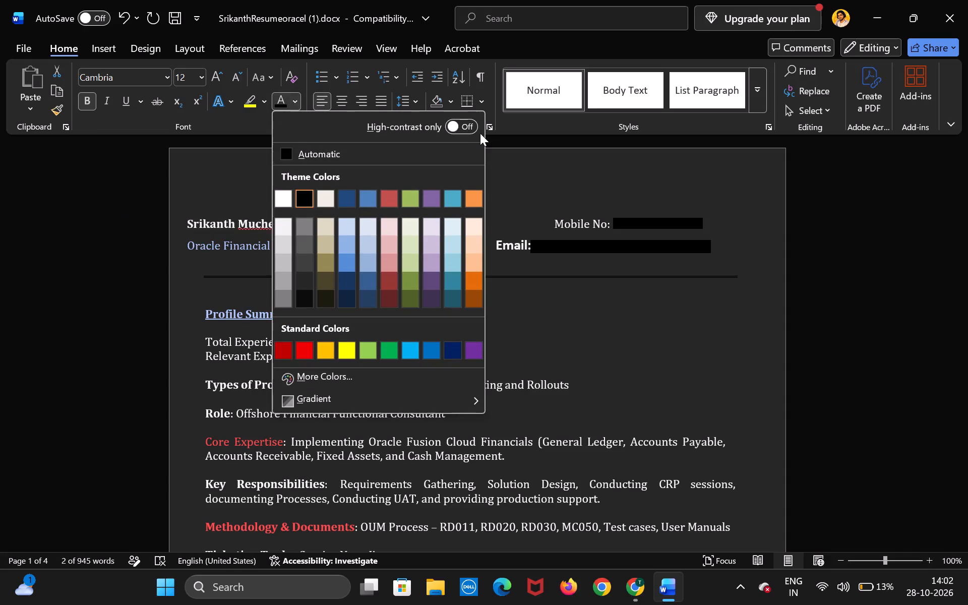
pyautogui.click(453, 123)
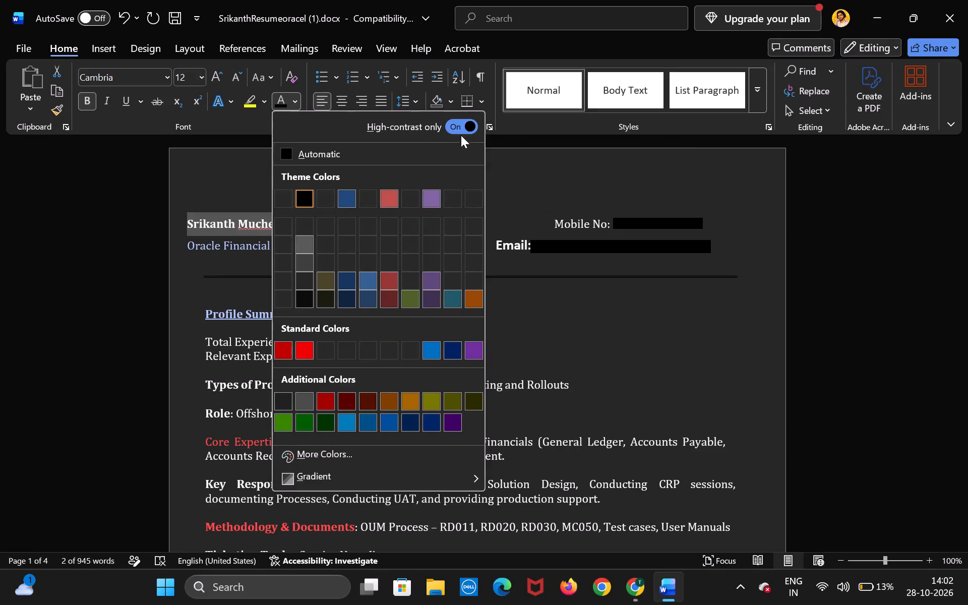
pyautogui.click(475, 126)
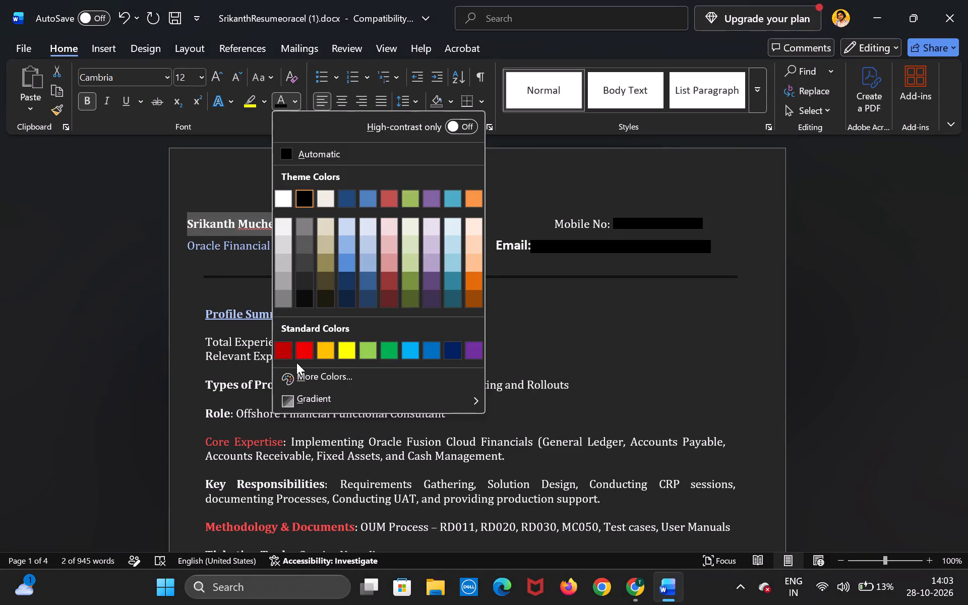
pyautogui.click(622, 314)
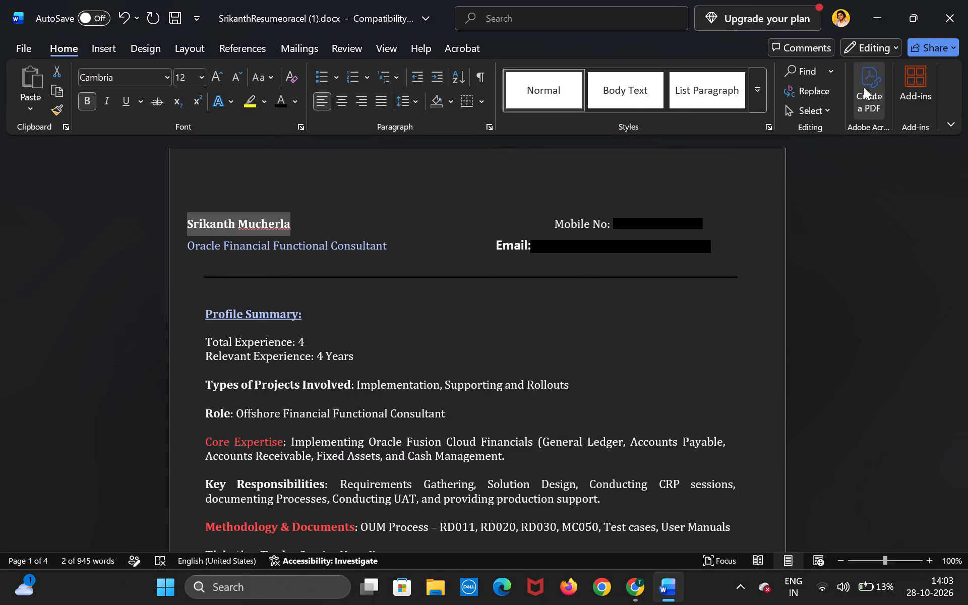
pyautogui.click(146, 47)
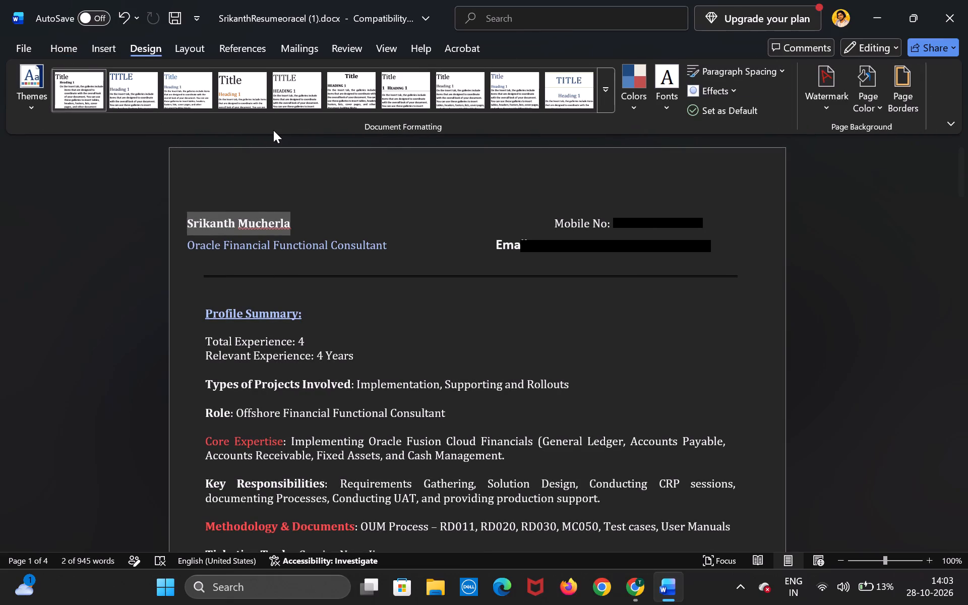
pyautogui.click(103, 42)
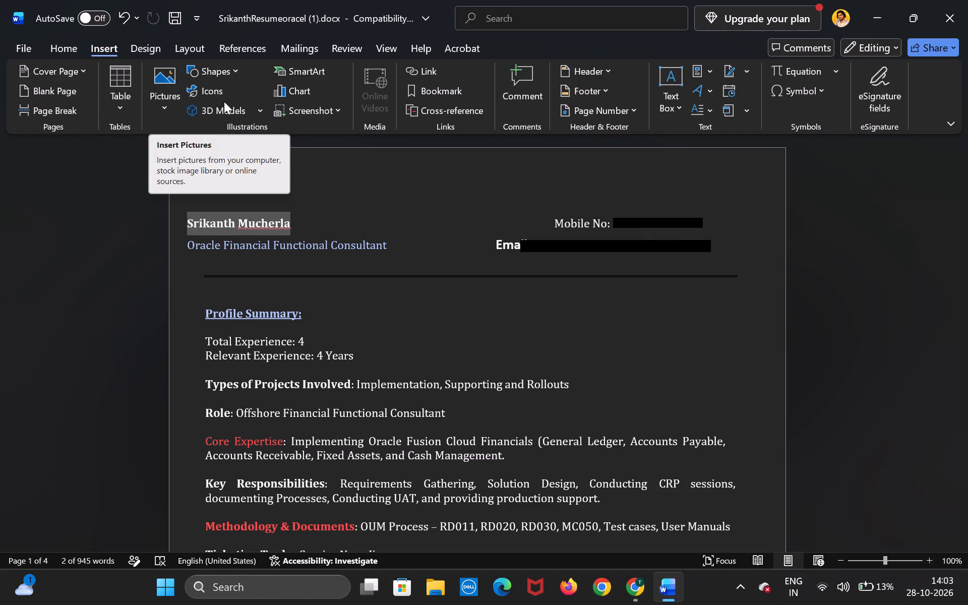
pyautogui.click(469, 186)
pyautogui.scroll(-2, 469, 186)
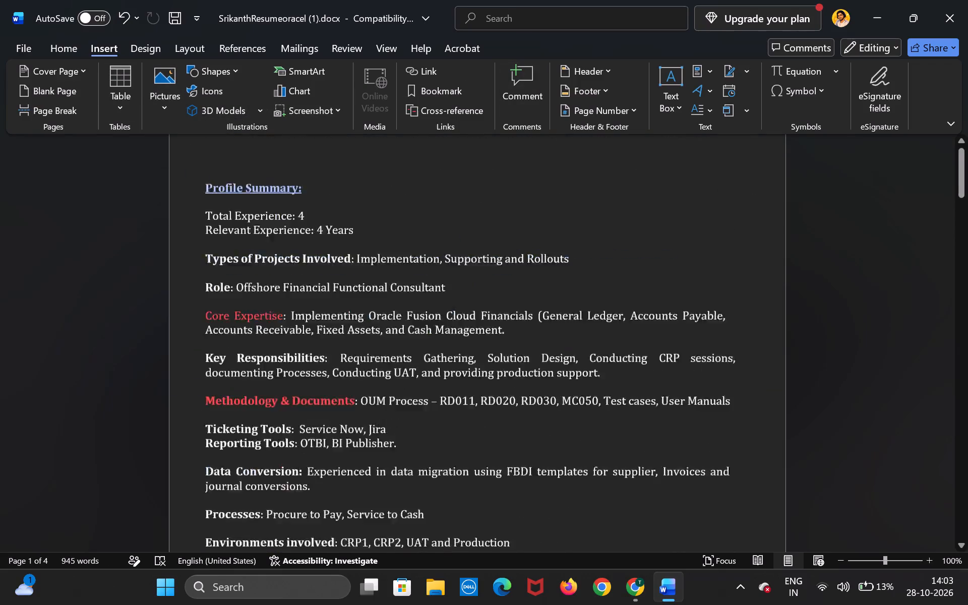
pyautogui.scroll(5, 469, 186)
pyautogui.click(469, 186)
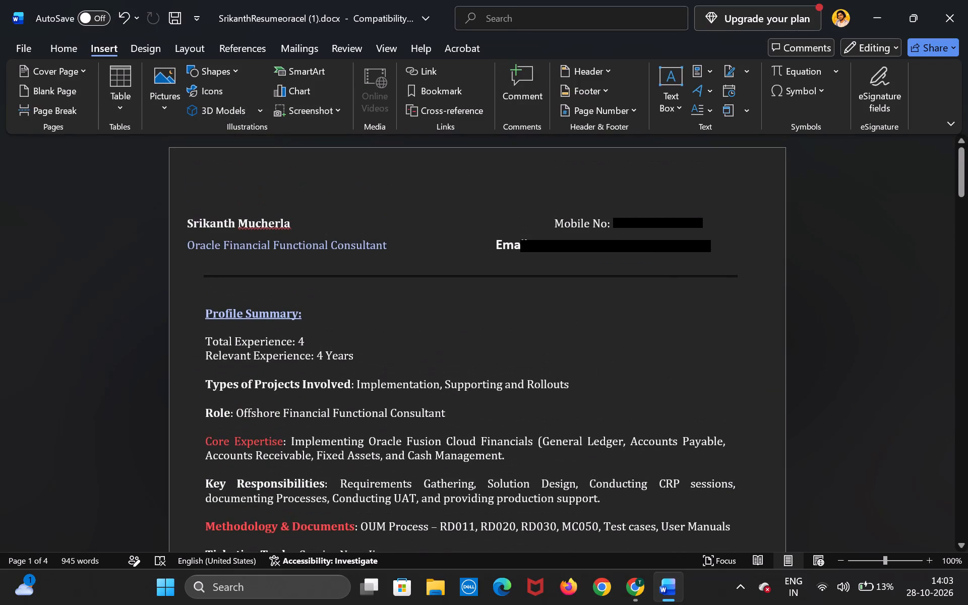
# Save the edited resume under its existing name, then close the document and the remaining open window.
pyautogui.hotkey('ctrl', 's')
pyautogui.hotkey('ctrl', 's')
pyautogui.hotkey('ctrl', 's')
pyautogui.hotkey('ctrl', 's')
pyautogui.hotkey('ctrl', 's')
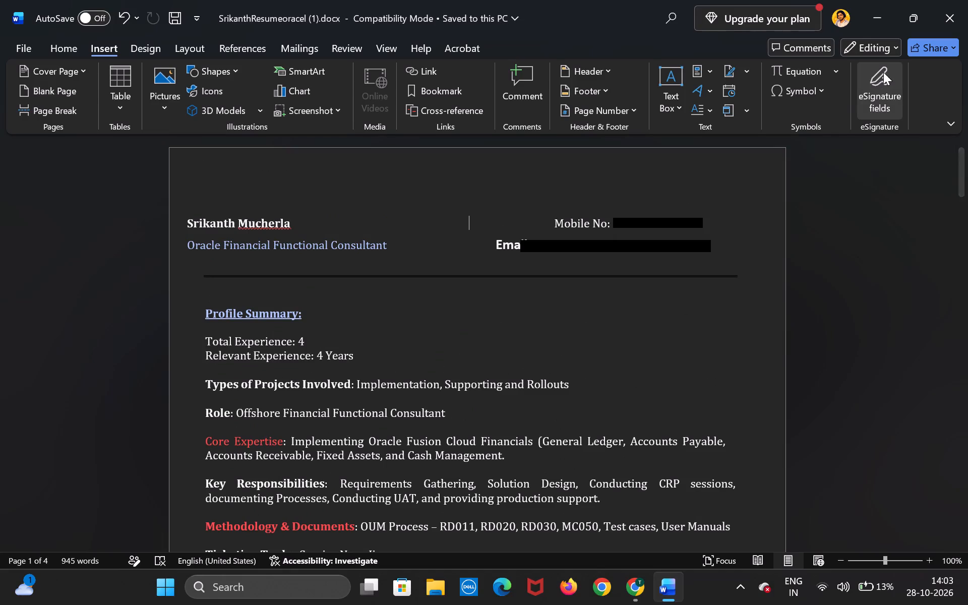
pyautogui.click(967, 24)
pyautogui.click(946, 19)
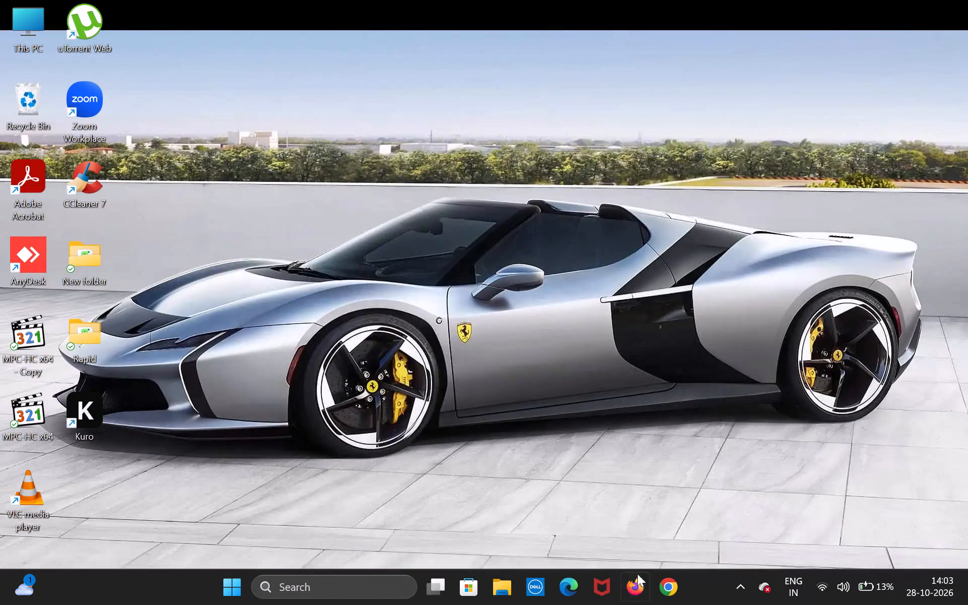
# Reopen the saved resume Word document from the recent files in File Explorer.
pyautogui.doubleClick(497, 588)
pyautogui.click(501, 591)
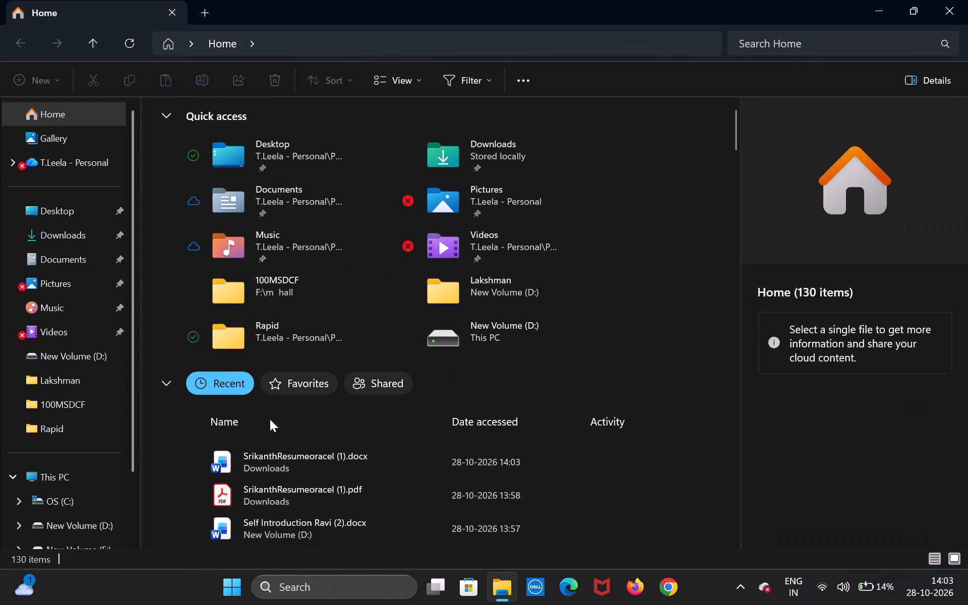
pyautogui.doubleClick(289, 465)
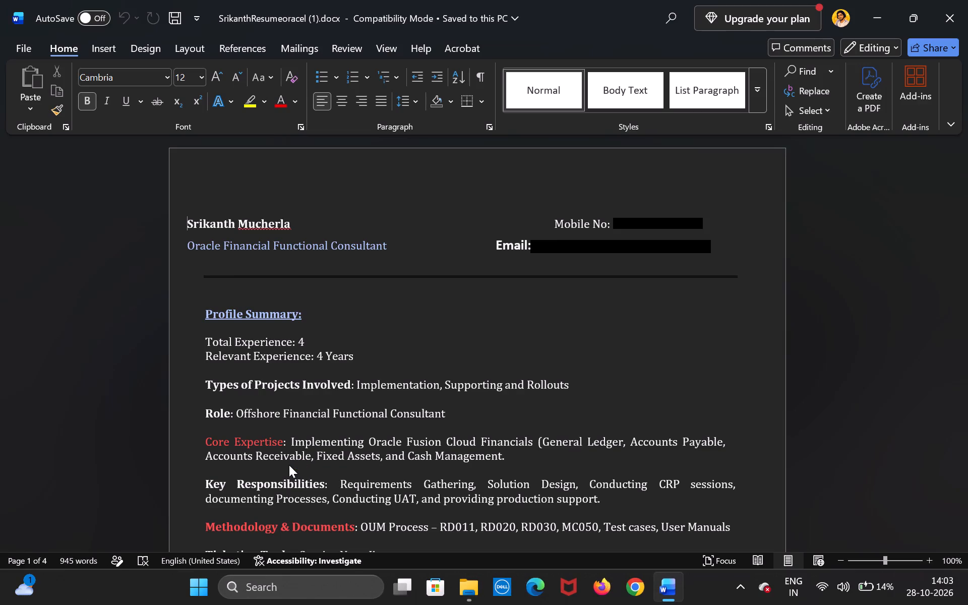
# Look through the reopened resume, checking the header lines, profile summary, experience, education and project sections.
pyautogui.hscroll(1, 289, 465)
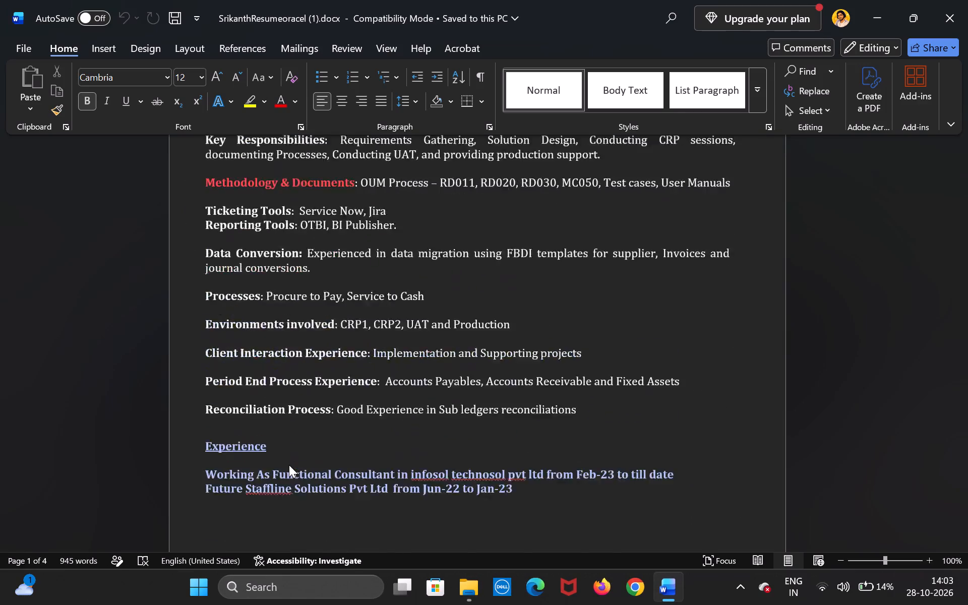
pyautogui.hscroll(1, 289, 465)
pyautogui.scroll(3, 484, 414)
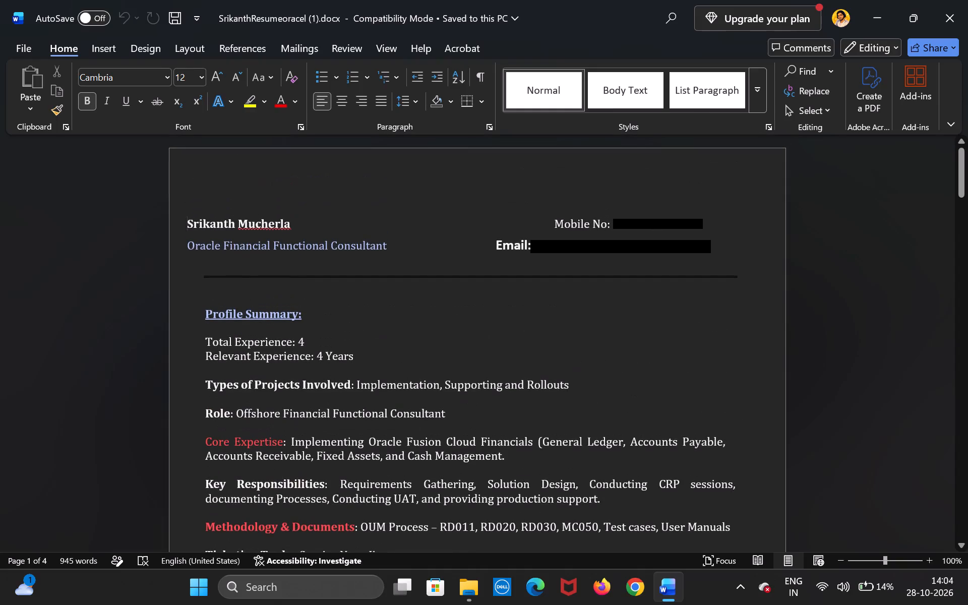
pyautogui.scroll(-4, 710, 381)
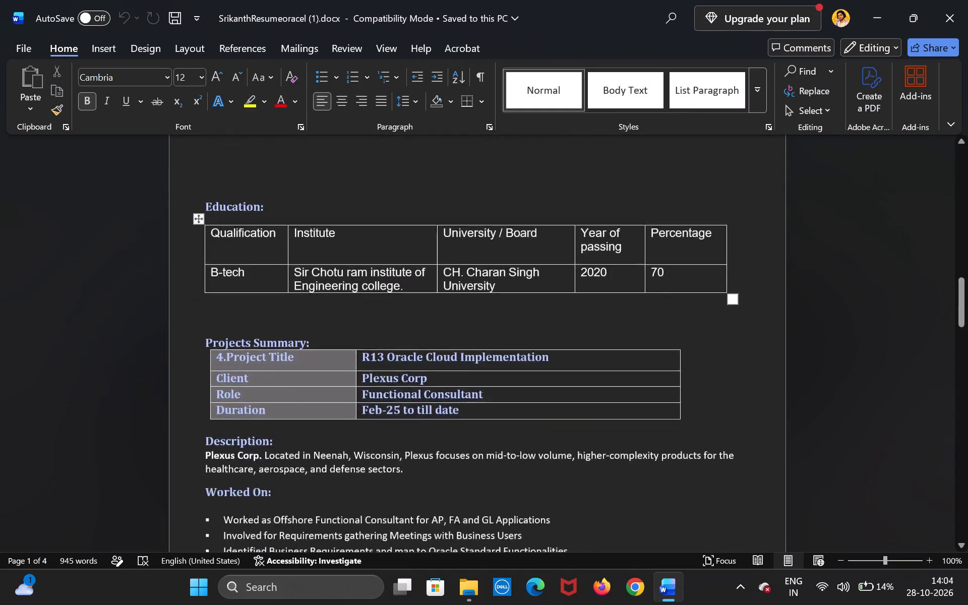
pyautogui.scroll(-2, 710, 381)
pyautogui.scroll(13, 710, 381)
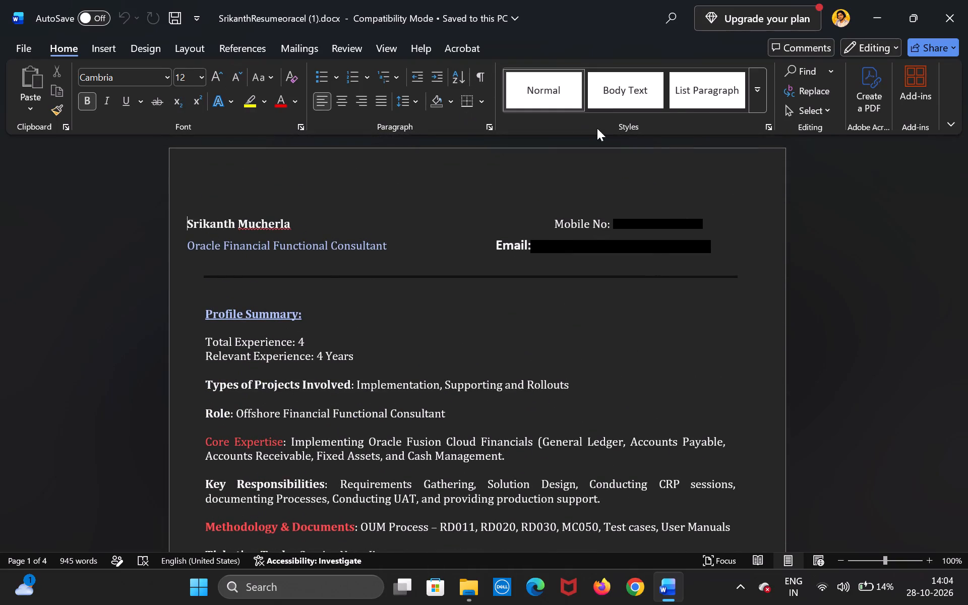
pyautogui.click(830, 75)
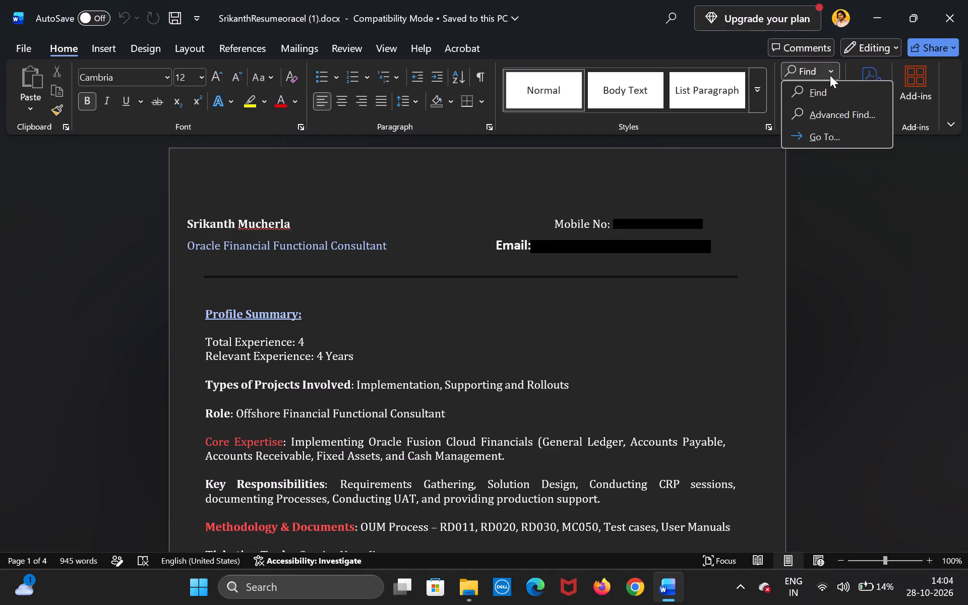
pyautogui.click(890, 302)
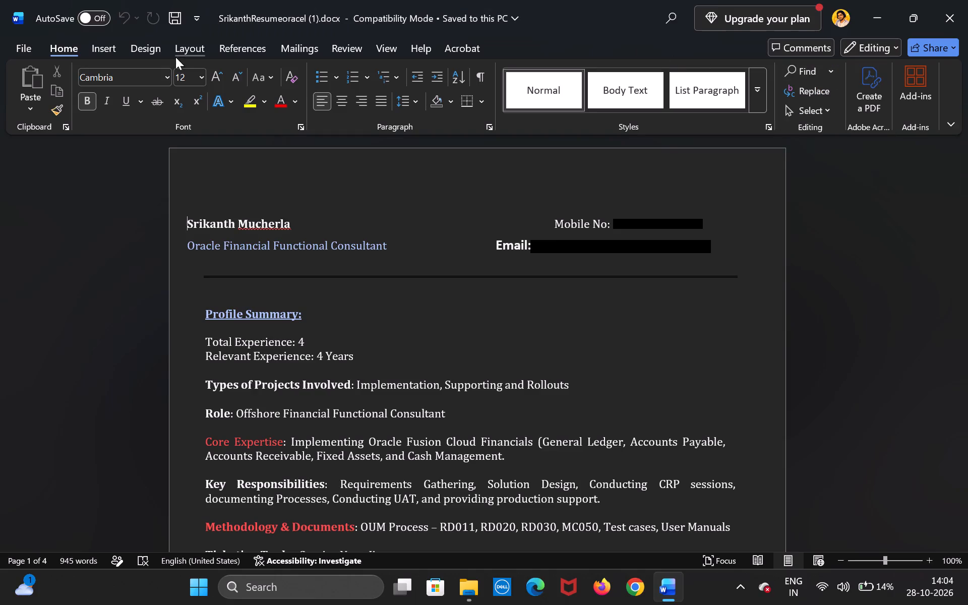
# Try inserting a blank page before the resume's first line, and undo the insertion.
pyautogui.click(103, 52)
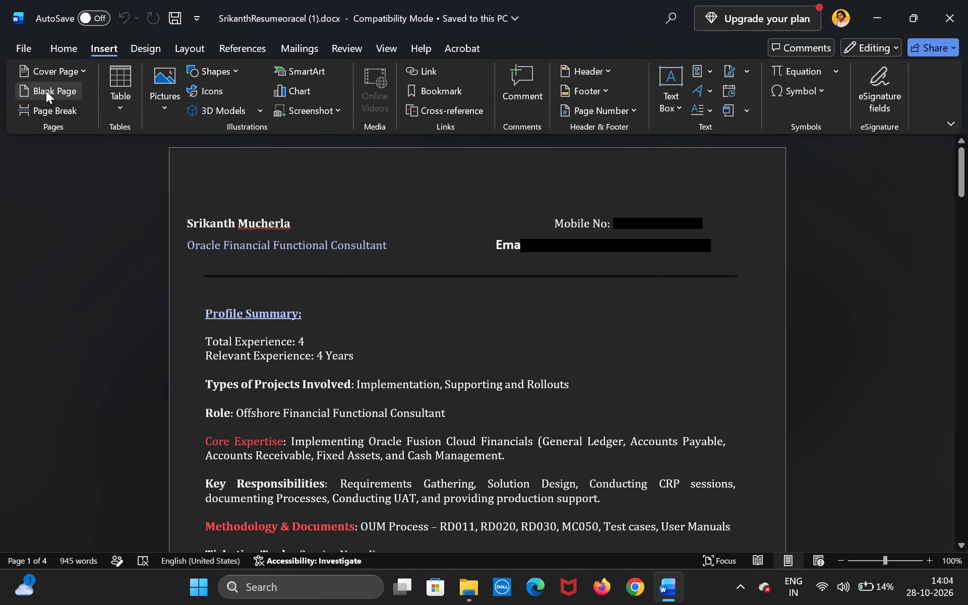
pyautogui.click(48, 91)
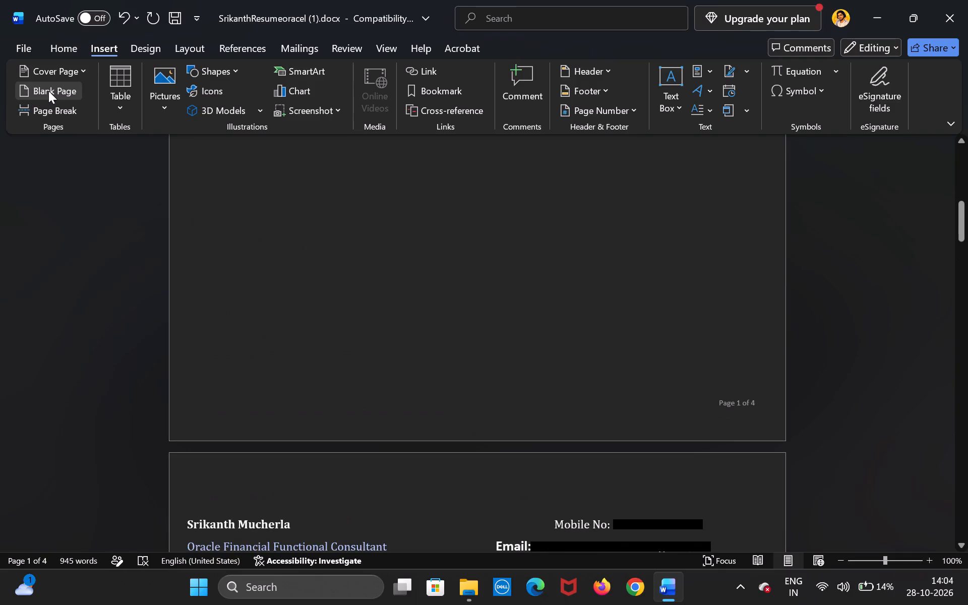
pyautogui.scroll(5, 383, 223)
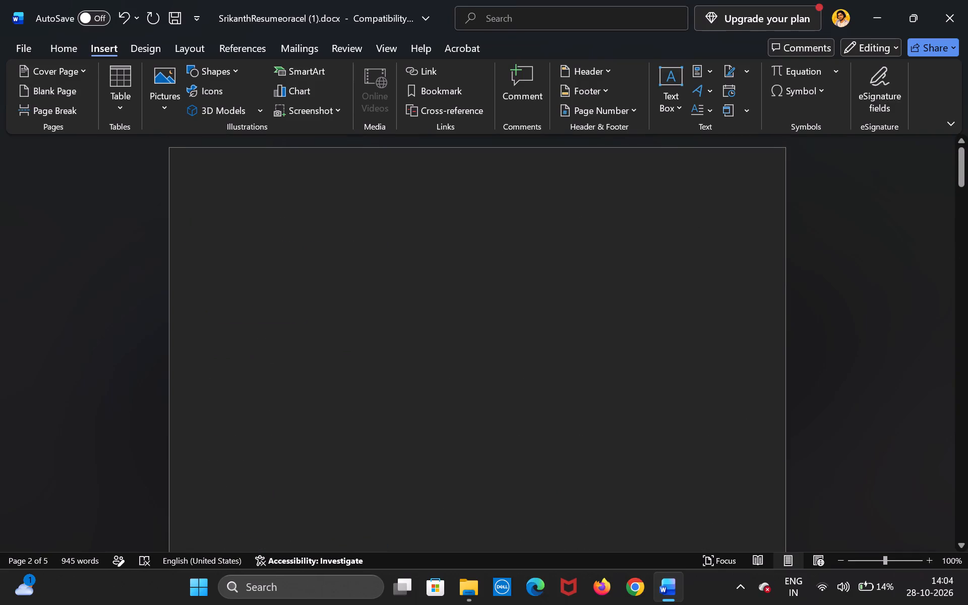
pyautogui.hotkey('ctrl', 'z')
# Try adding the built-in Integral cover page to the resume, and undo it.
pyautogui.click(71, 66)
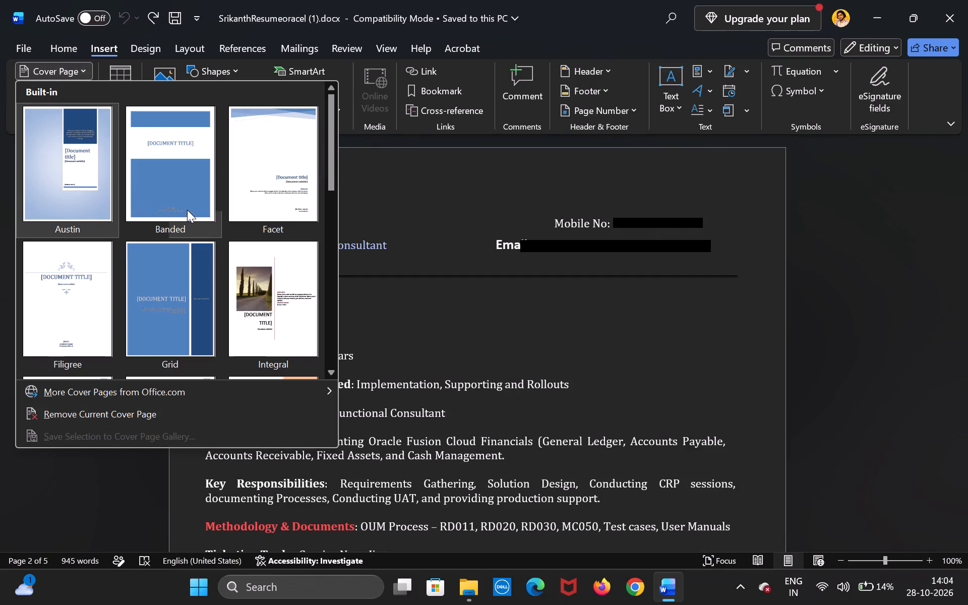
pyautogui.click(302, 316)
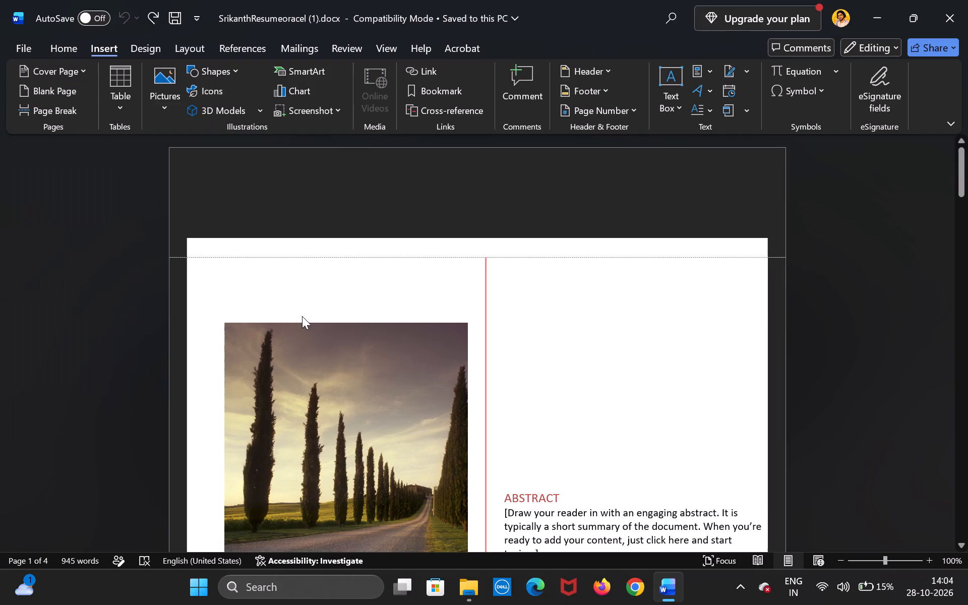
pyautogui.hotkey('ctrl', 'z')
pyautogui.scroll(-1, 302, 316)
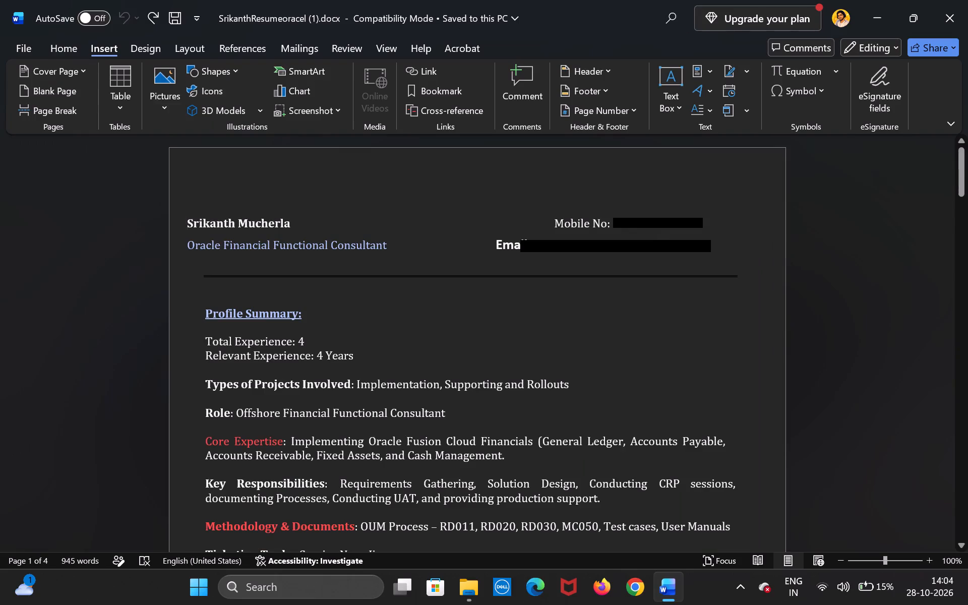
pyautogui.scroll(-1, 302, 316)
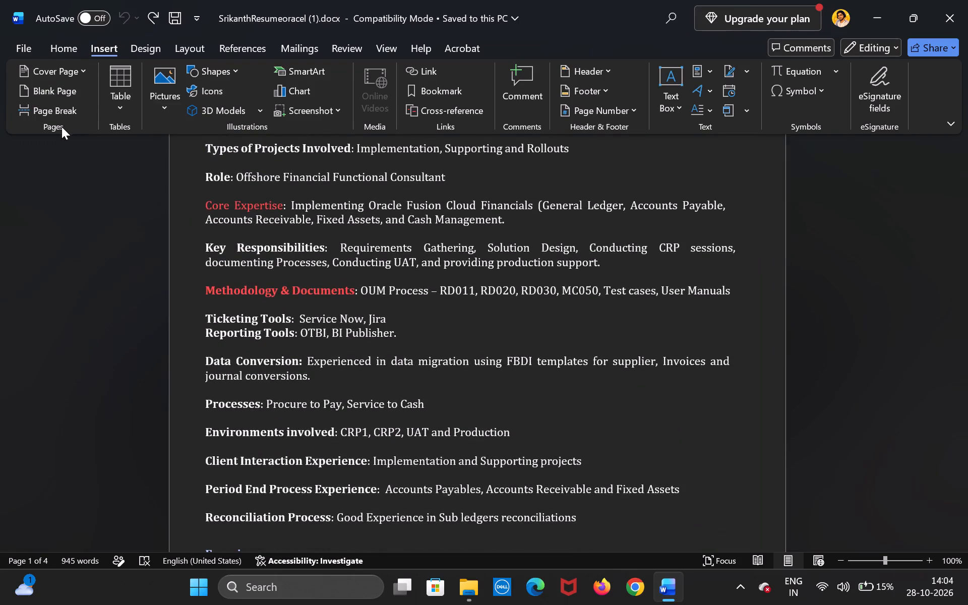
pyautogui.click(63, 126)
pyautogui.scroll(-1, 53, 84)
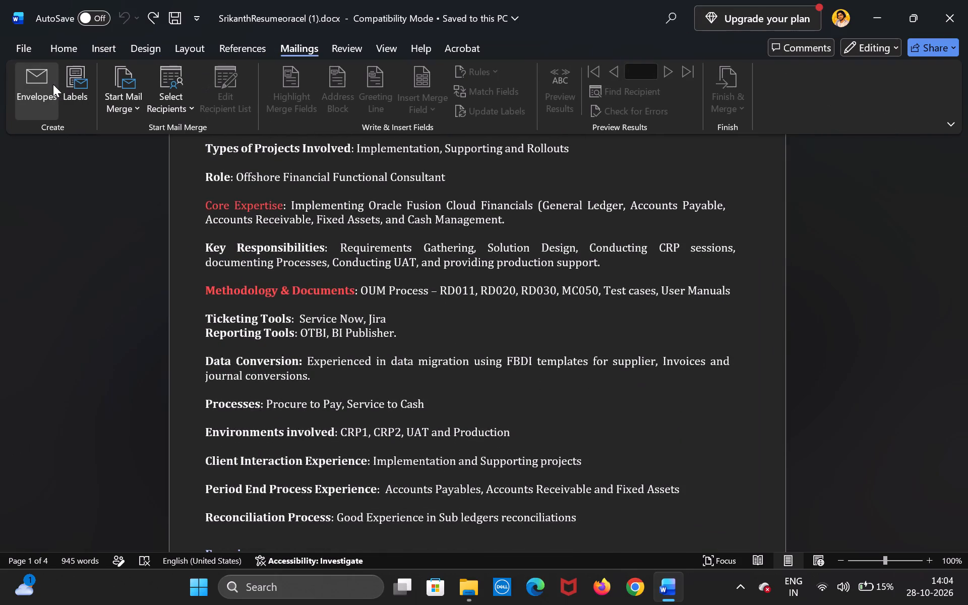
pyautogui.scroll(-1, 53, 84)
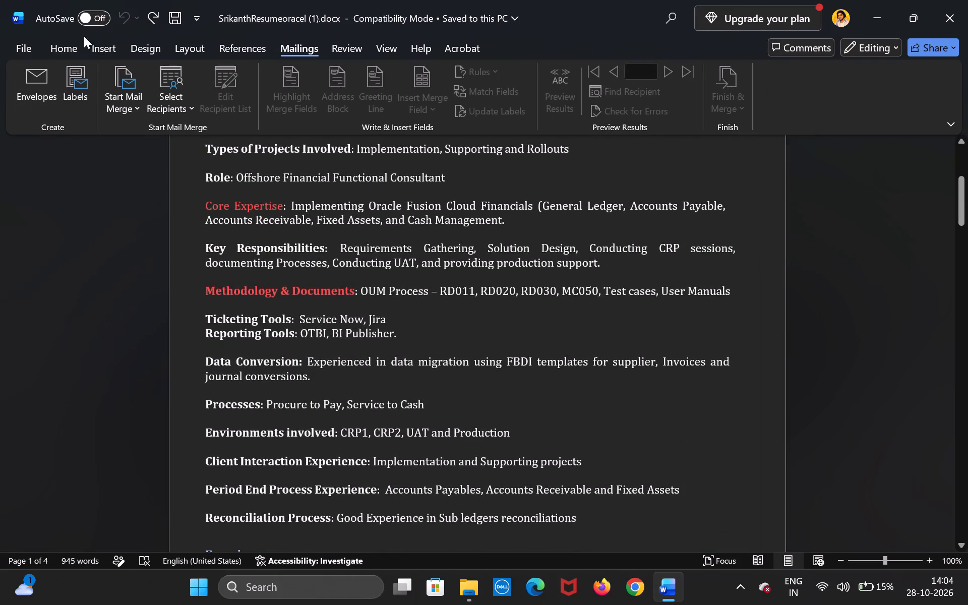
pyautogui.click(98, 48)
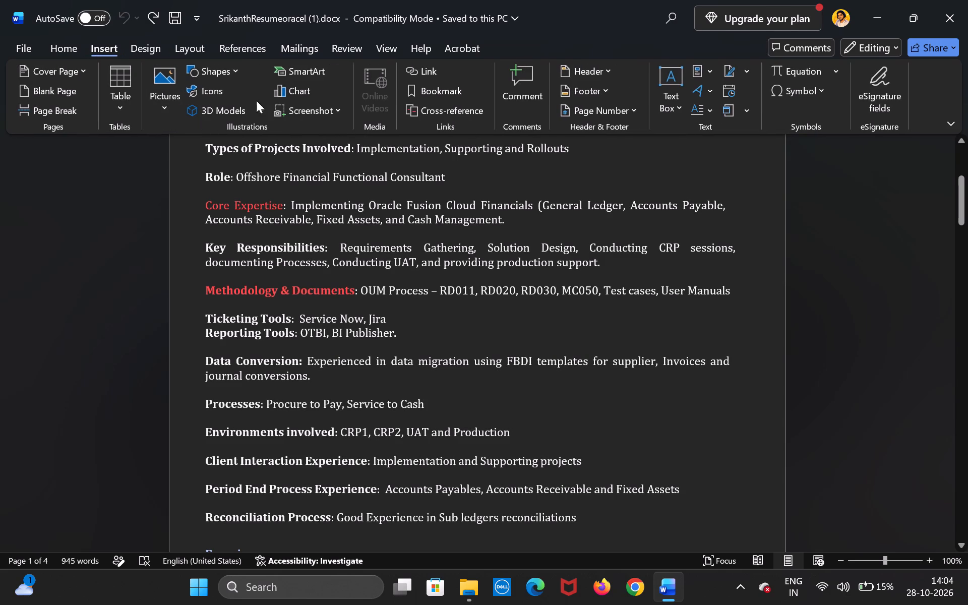
# Close the File Explorer window and the resume document in Word.
pyautogui.click(881, 13)
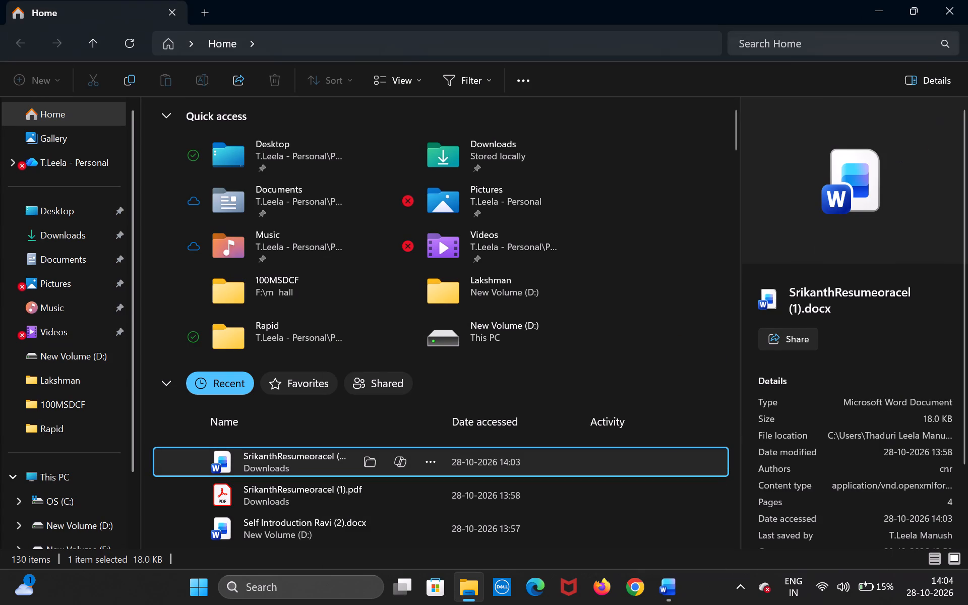
pyautogui.click(950, 18)
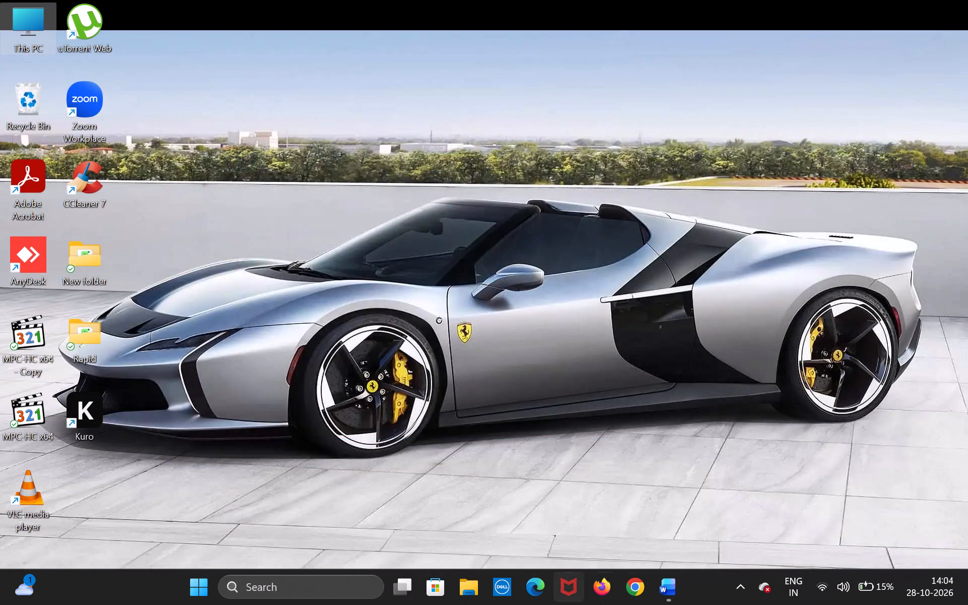
pyautogui.click(670, 592)
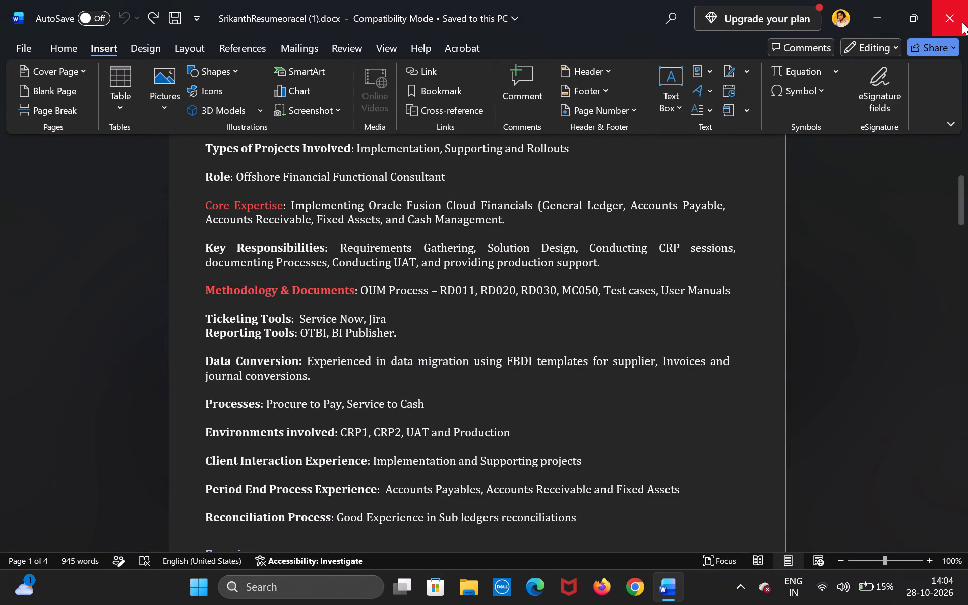
pyautogui.click(959, 19)
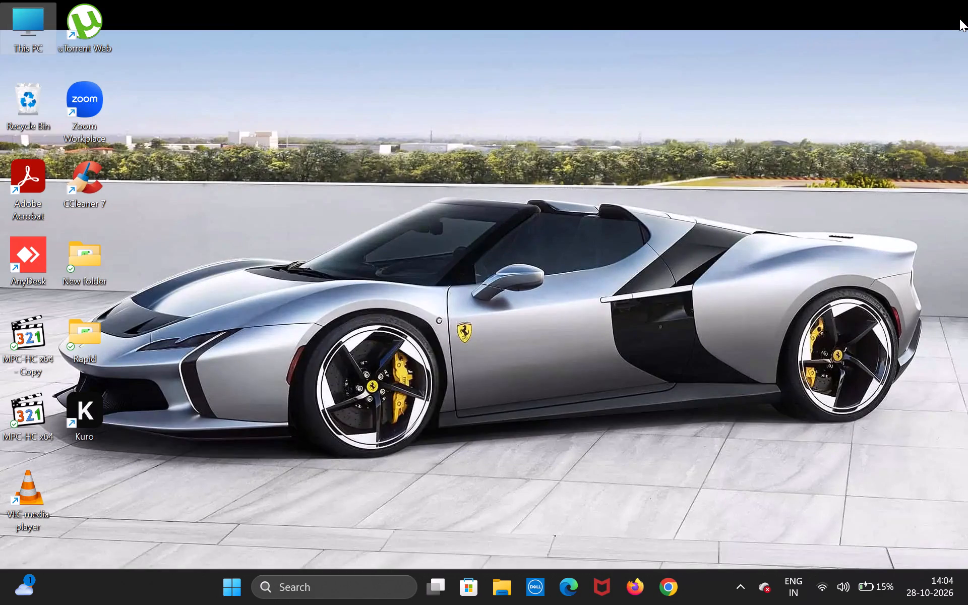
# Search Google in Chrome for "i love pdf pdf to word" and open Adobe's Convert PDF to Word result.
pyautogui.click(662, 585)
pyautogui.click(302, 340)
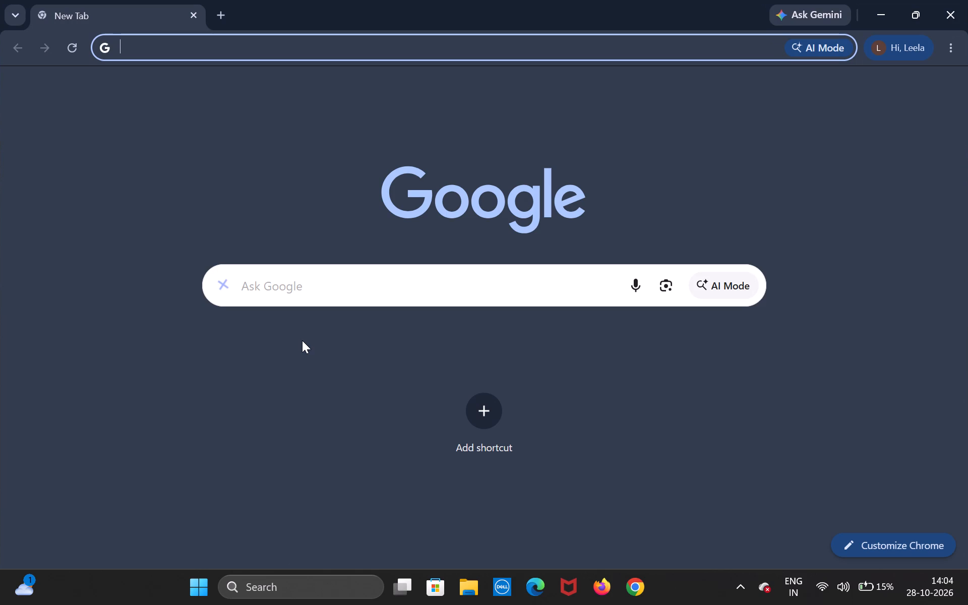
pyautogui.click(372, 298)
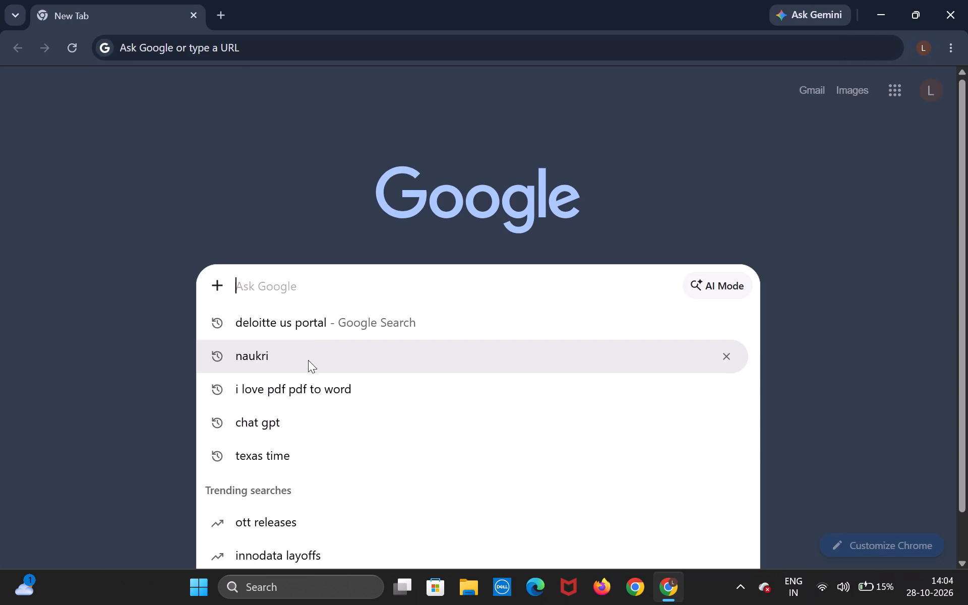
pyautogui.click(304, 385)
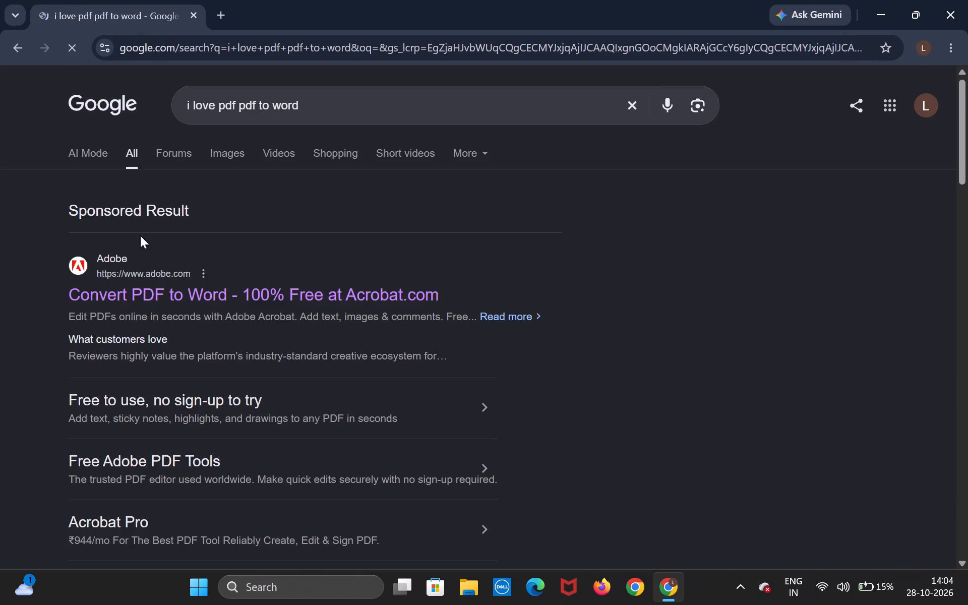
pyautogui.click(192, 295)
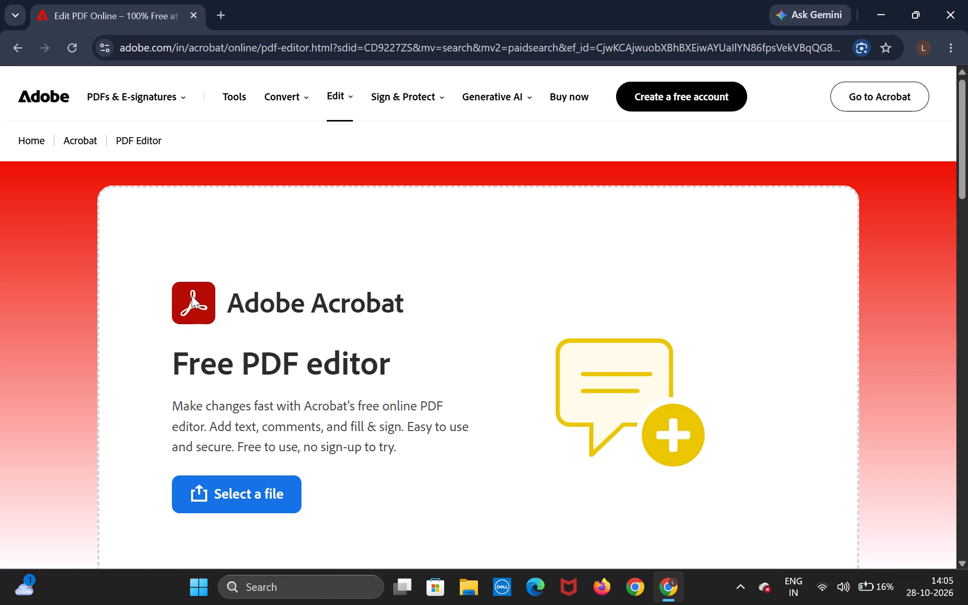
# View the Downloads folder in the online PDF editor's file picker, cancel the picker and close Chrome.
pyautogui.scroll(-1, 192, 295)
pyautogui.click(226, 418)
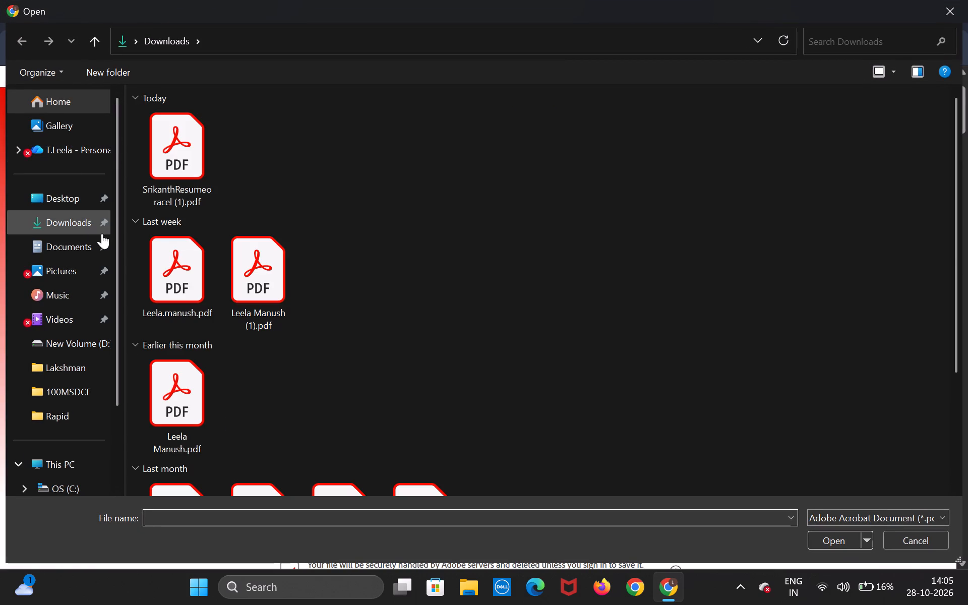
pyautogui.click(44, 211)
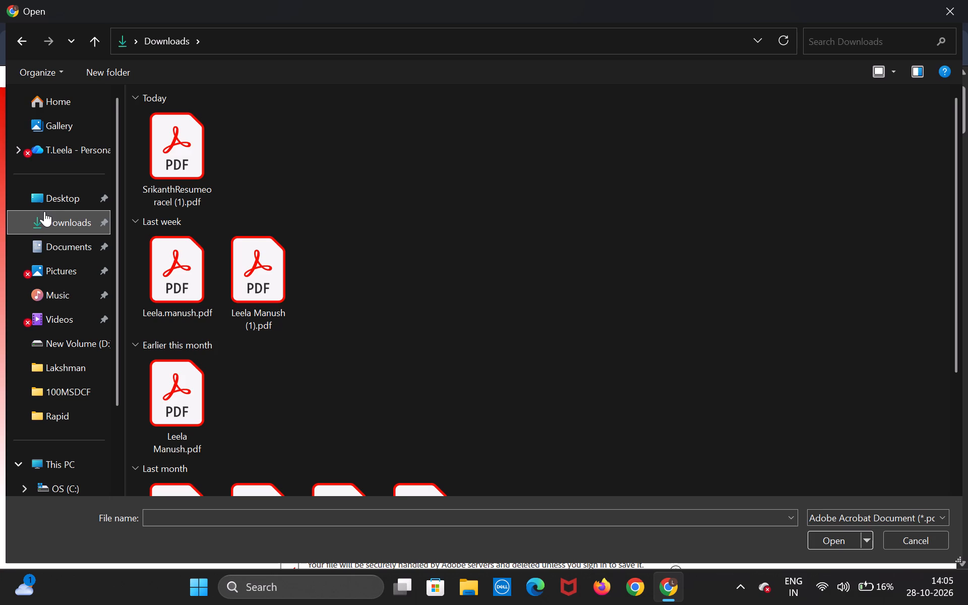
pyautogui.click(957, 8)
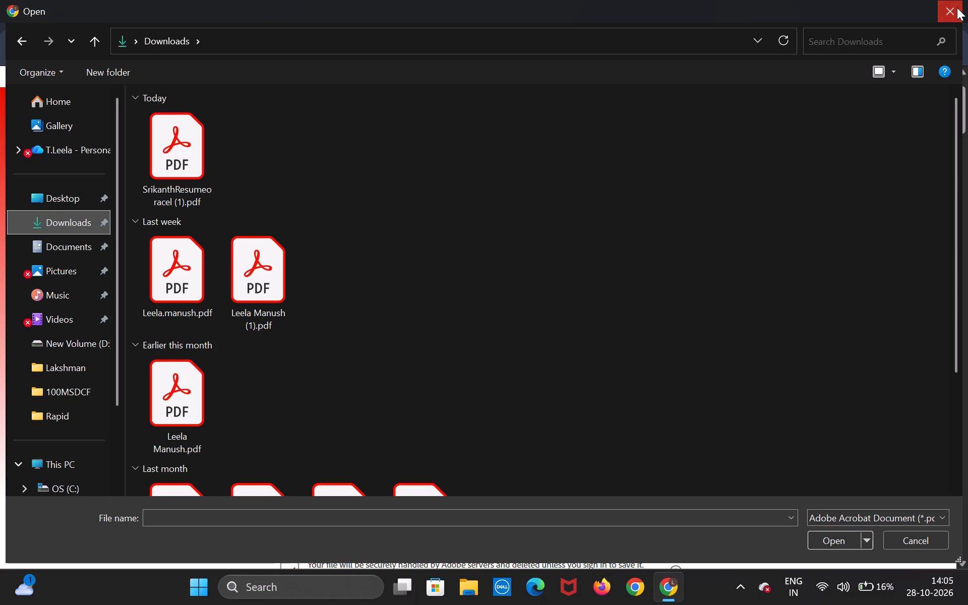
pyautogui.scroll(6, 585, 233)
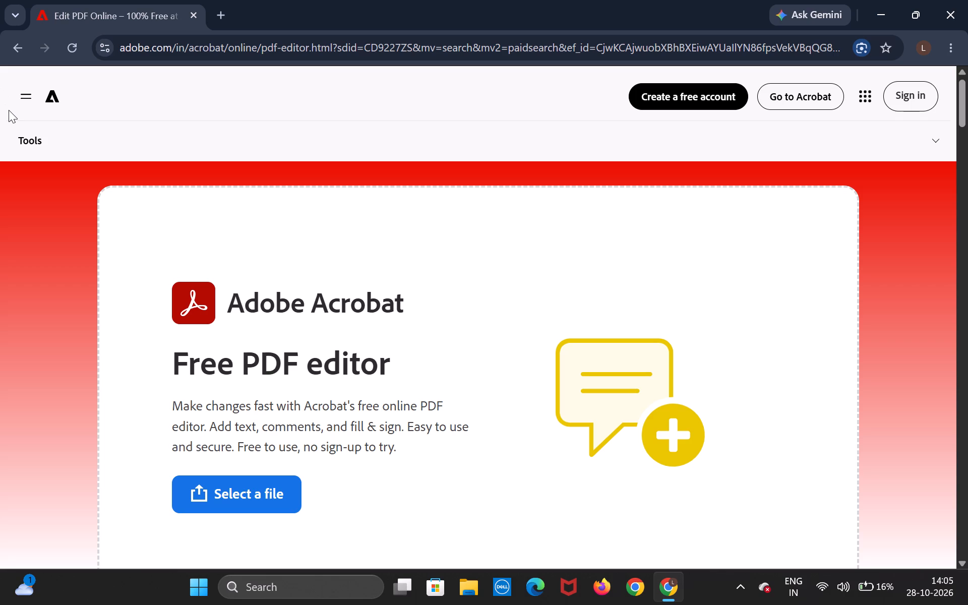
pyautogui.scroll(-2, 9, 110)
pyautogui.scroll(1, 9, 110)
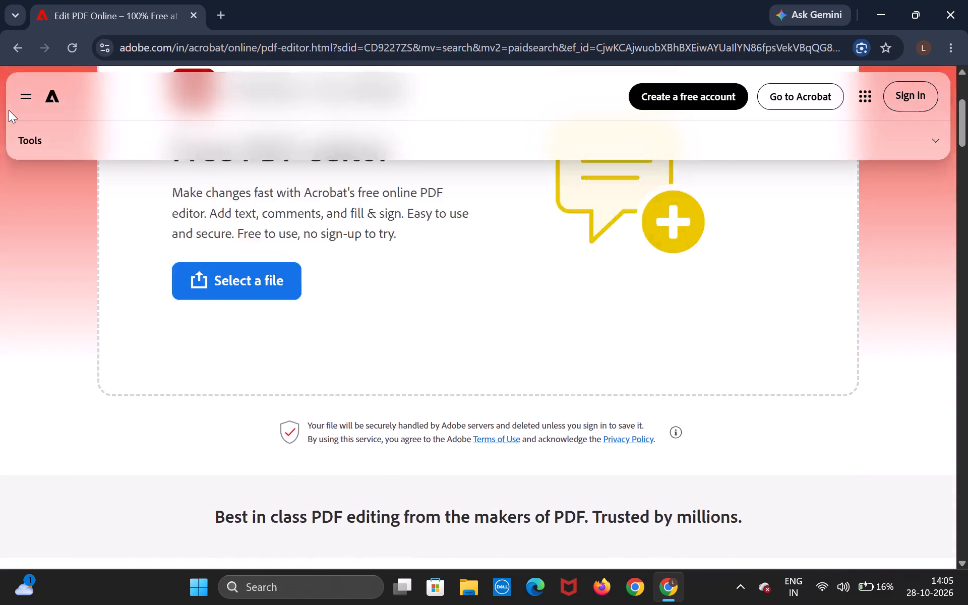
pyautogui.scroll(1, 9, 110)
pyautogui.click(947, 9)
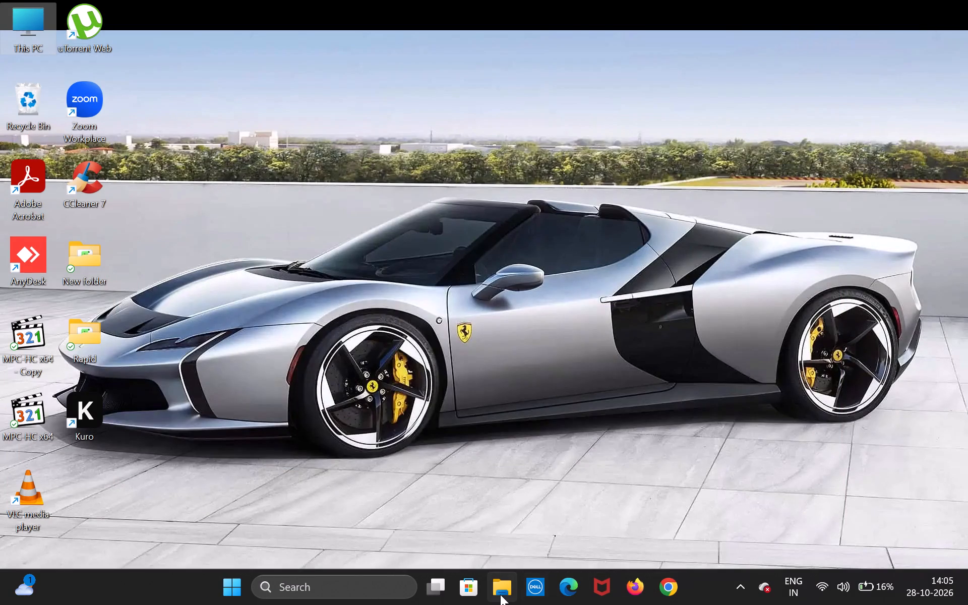
# Reopen SrikanthResumeoracel (1).docx in Word from File Explorer's recent files, and minimise both windows.
pyautogui.doubleClick(500, 592)
pyautogui.click(500, 592)
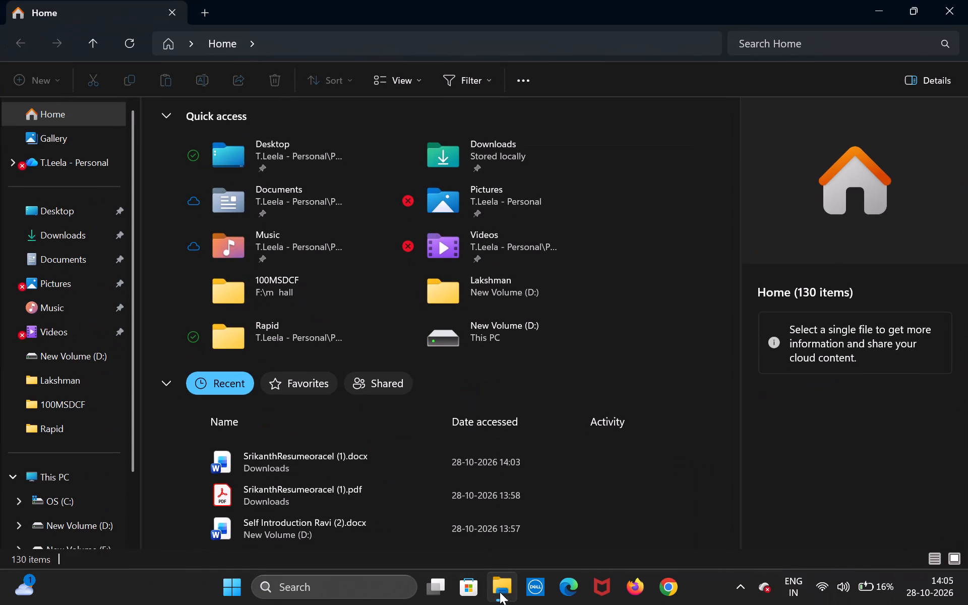
pyautogui.click(348, 451)
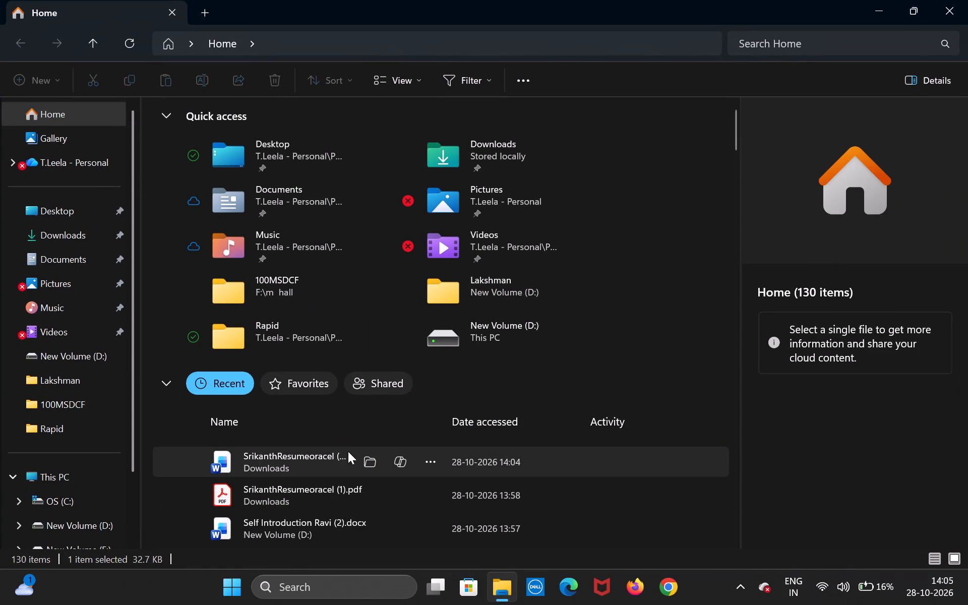
pyautogui.doubleClick(348, 451)
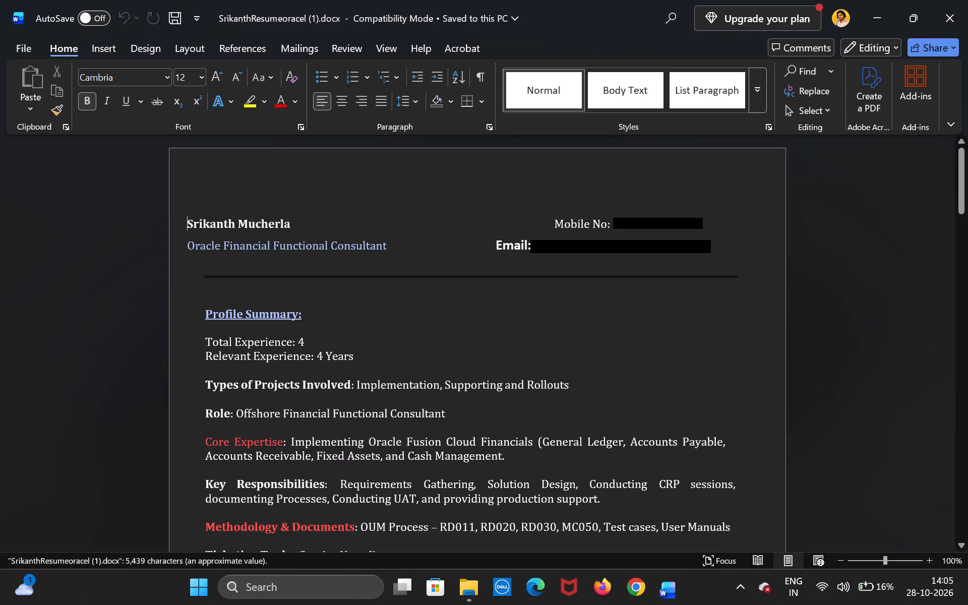
pyautogui.click(871, 12)
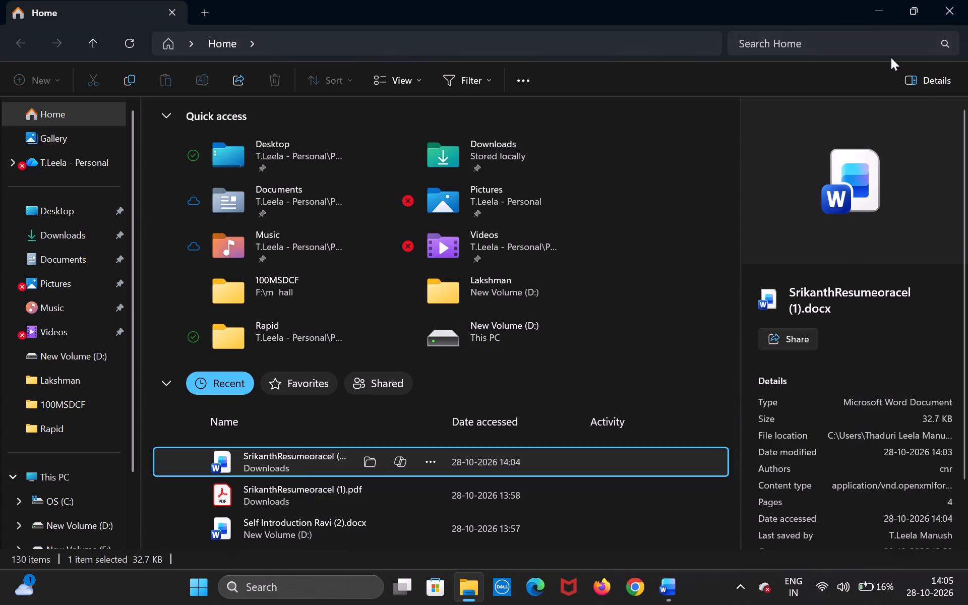
pyautogui.click(886, 0)
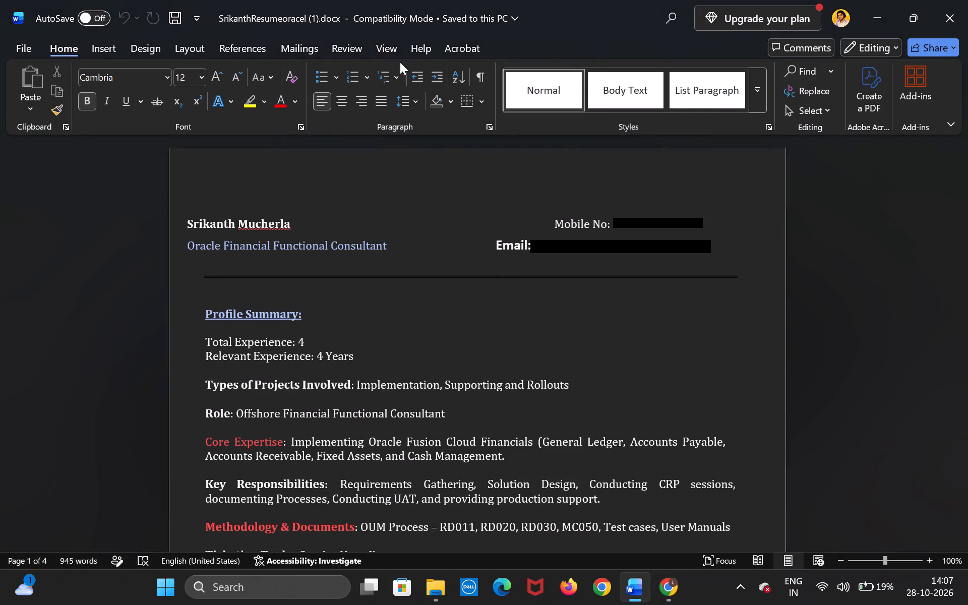
pyautogui.click(389, 44)
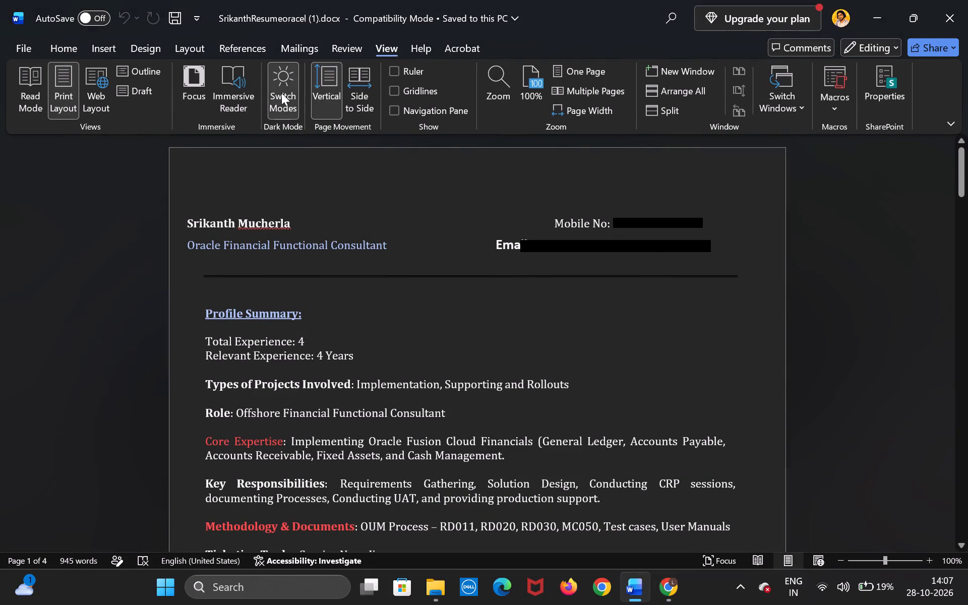
pyautogui.click(281, 93)
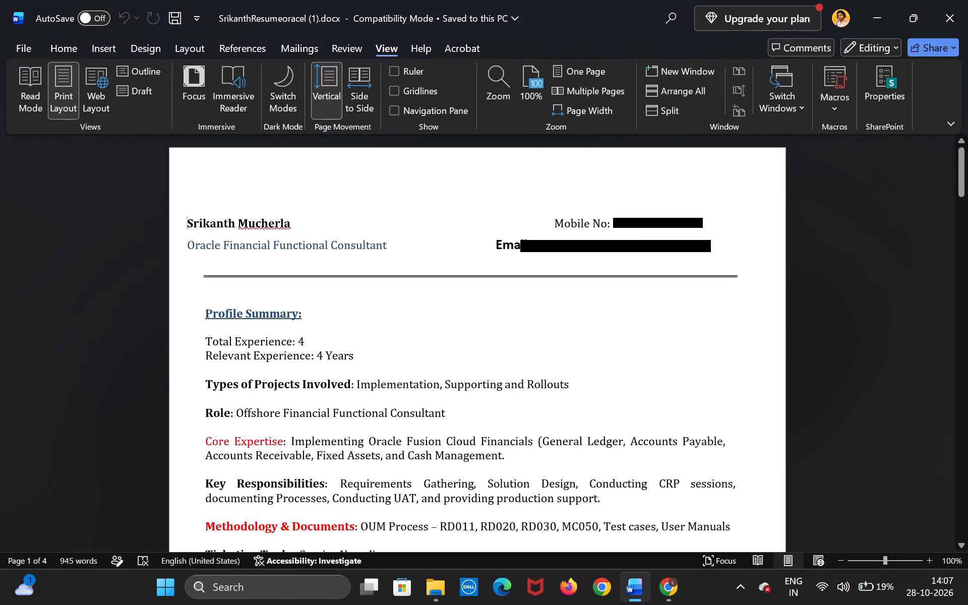
# Save the resume document.
pyautogui.hotkey('ctrl', 's')
pyautogui.hotkey('ctrl', 's')
pyautogui.hotkey('ctrl', 's')
pyautogui.hotkey('ctrl', 's')
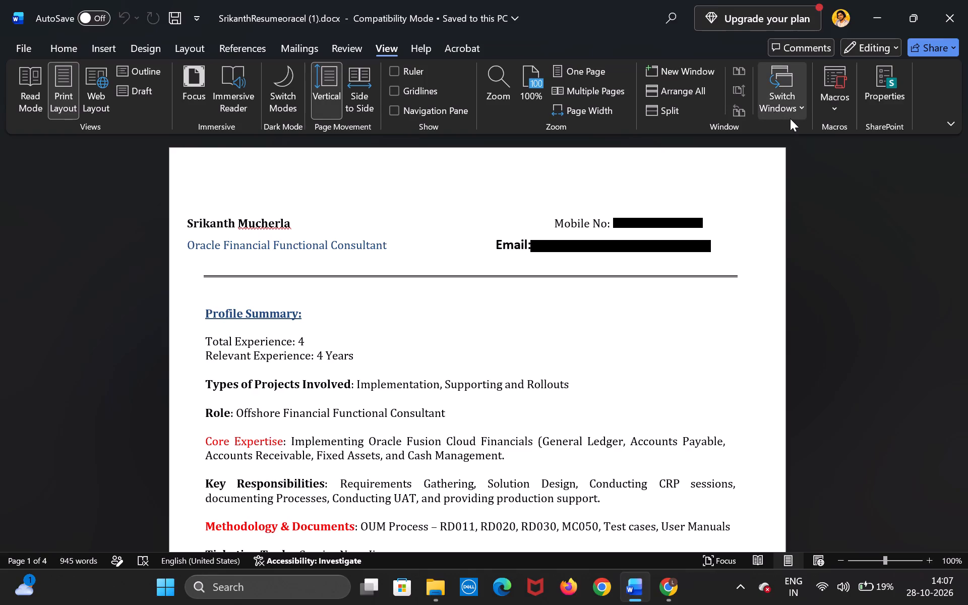
# Look through all pages of the resume on the white background, checking the experience, education and project sections.
pyautogui.hscroll(-1, 790, 118)
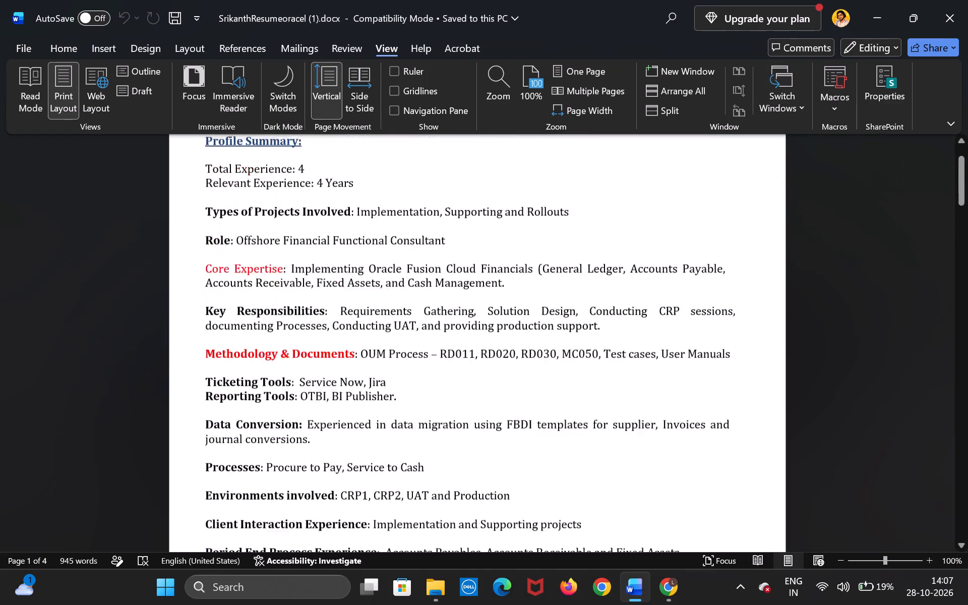
pyautogui.scroll(-2, 614, 324)
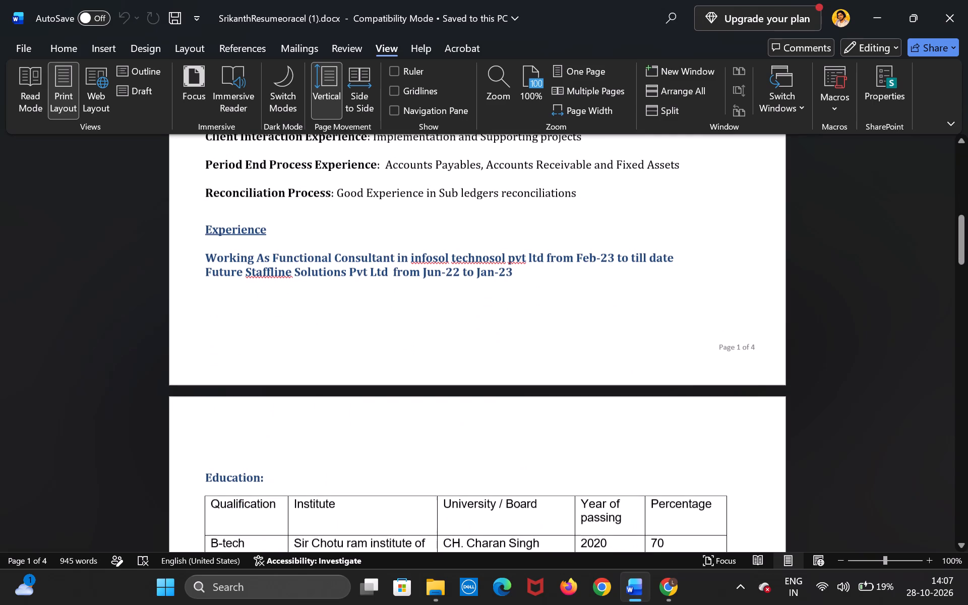
pyautogui.scroll(-2, 614, 324)
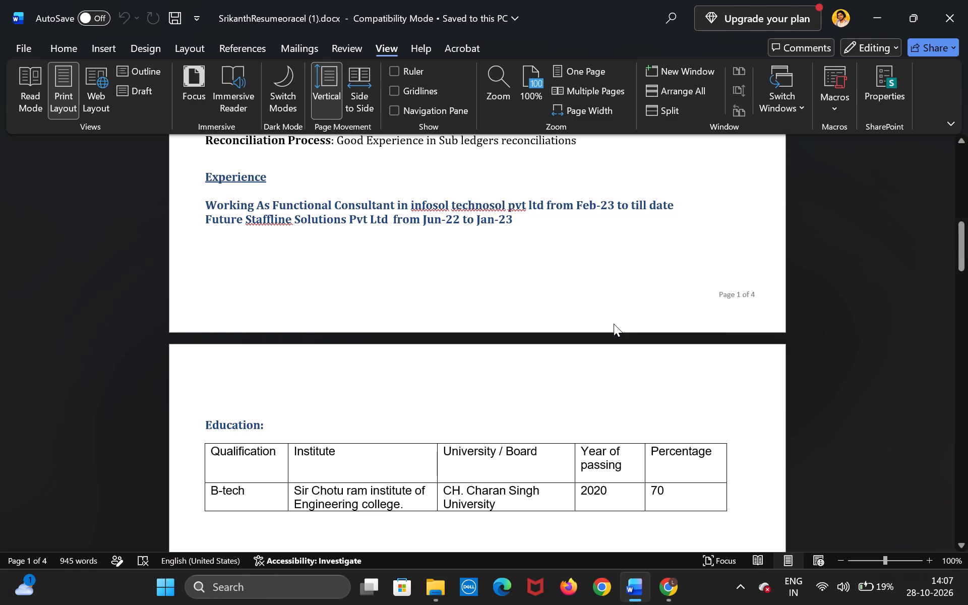
pyautogui.scroll(-2, 614, 324)
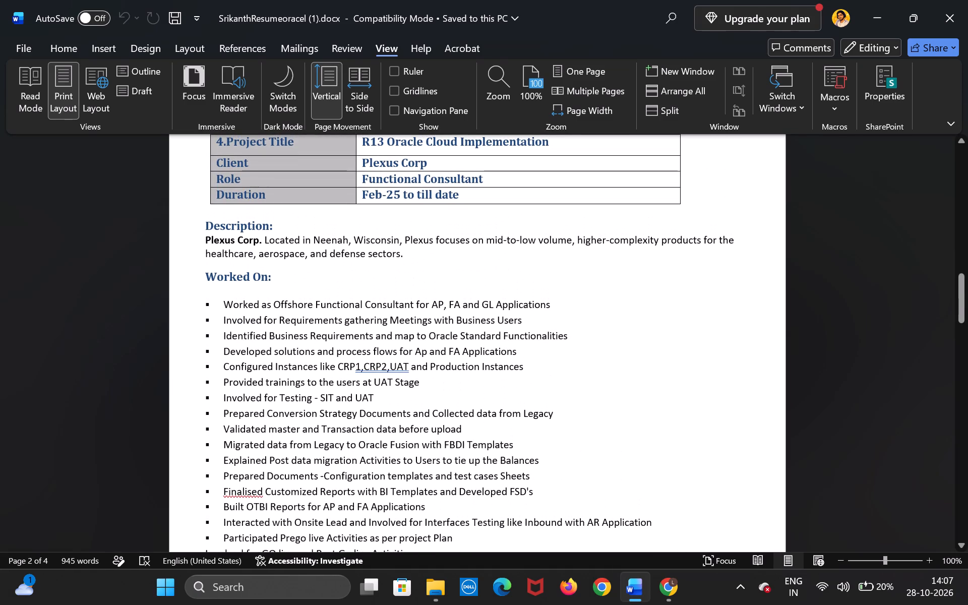
pyautogui.scroll(-4, 614, 324)
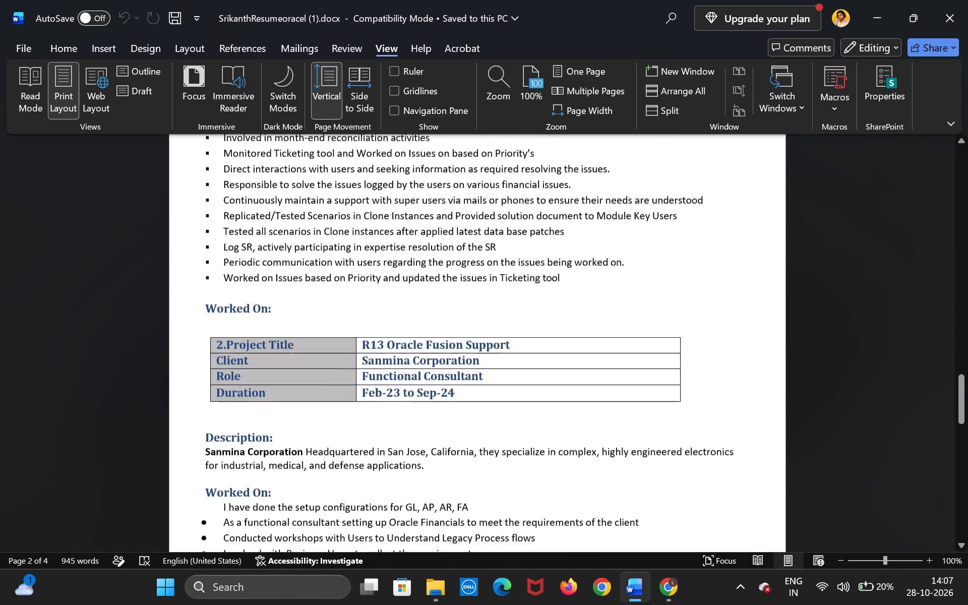
pyautogui.scroll(-5, 614, 324)
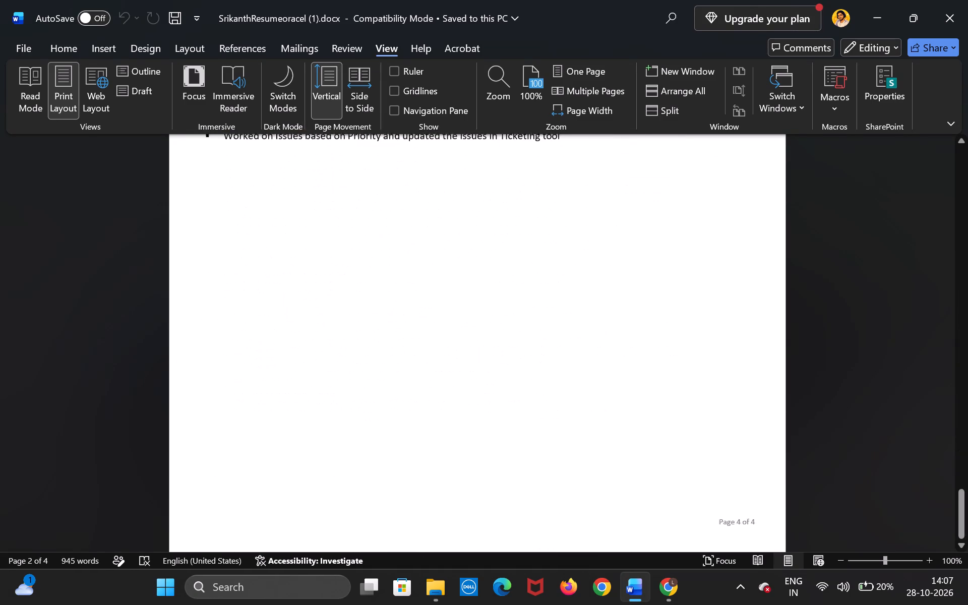
pyautogui.scroll(2, 614, 324)
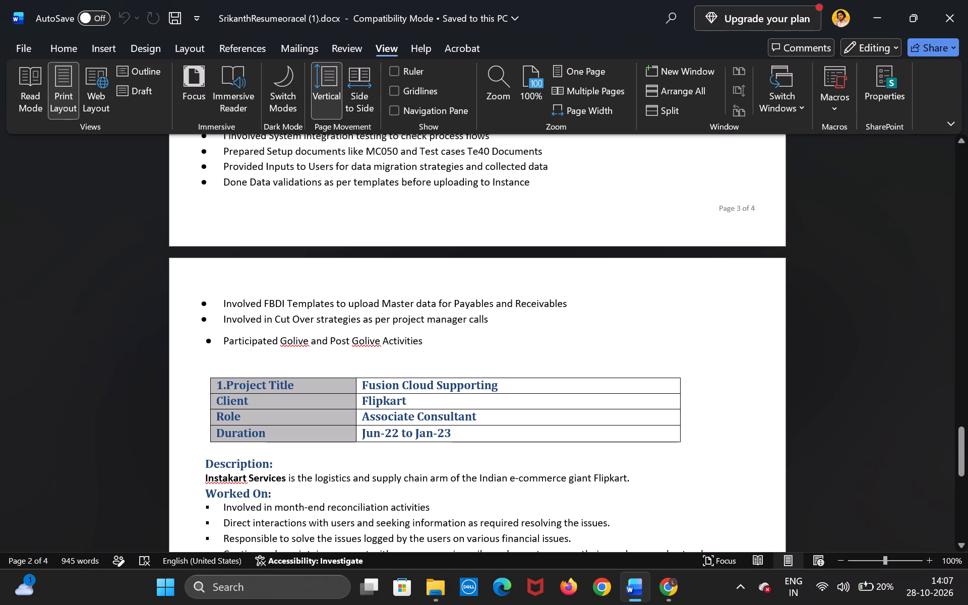
pyautogui.moveTo(304, 343); pyautogui.dragTo(292, 340)
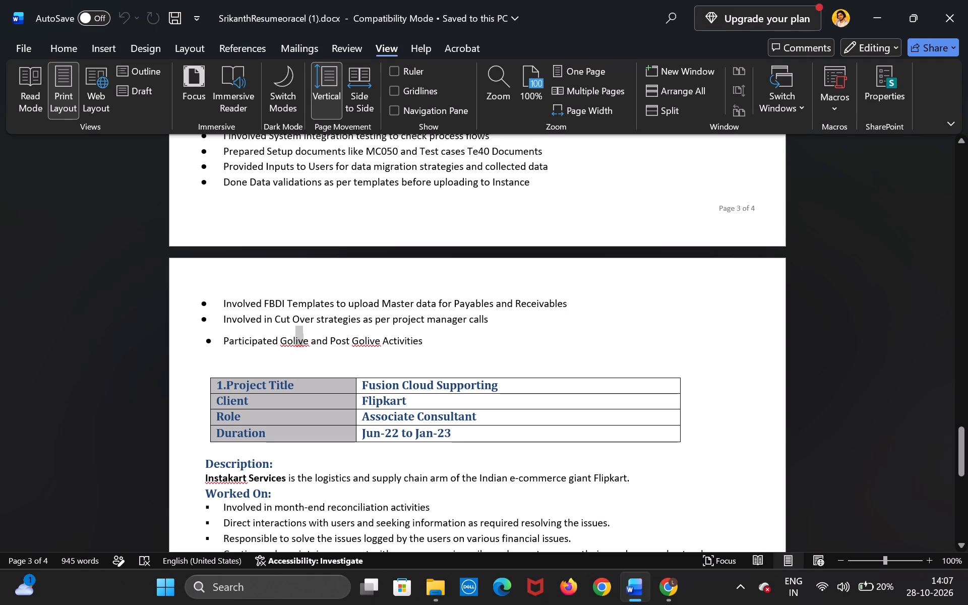
pyautogui.moveTo(292, 340); pyautogui.dragTo(283, 340)
pyautogui.click(283, 340)
pyautogui.click(283, 340)
pyautogui.click(283, 340)
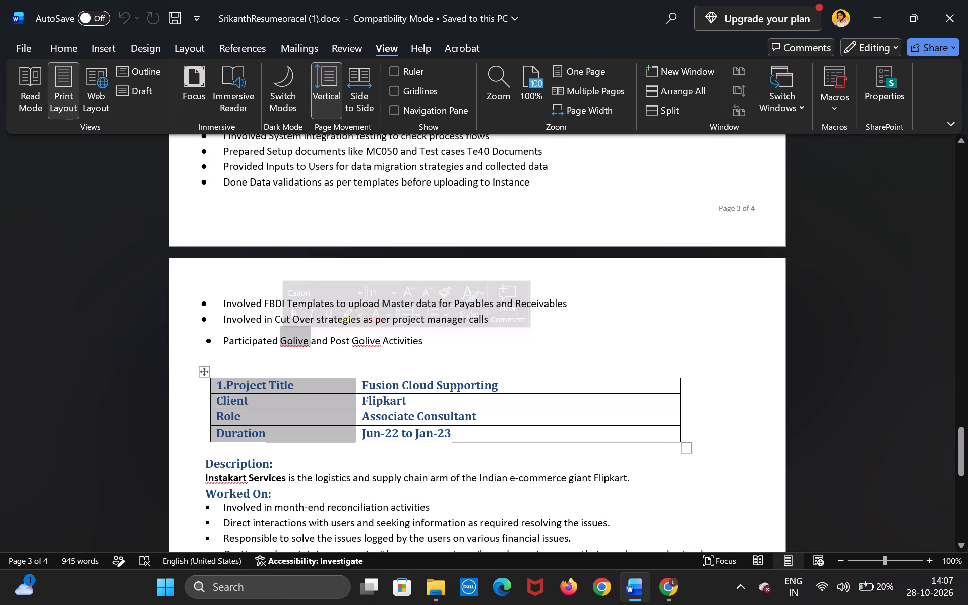
pyautogui.scroll(5, 543, 319)
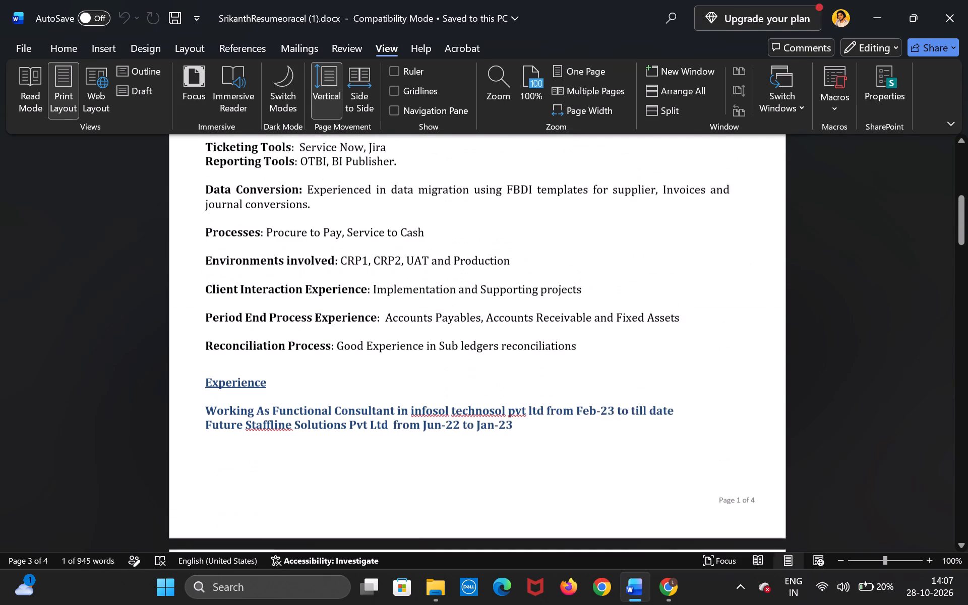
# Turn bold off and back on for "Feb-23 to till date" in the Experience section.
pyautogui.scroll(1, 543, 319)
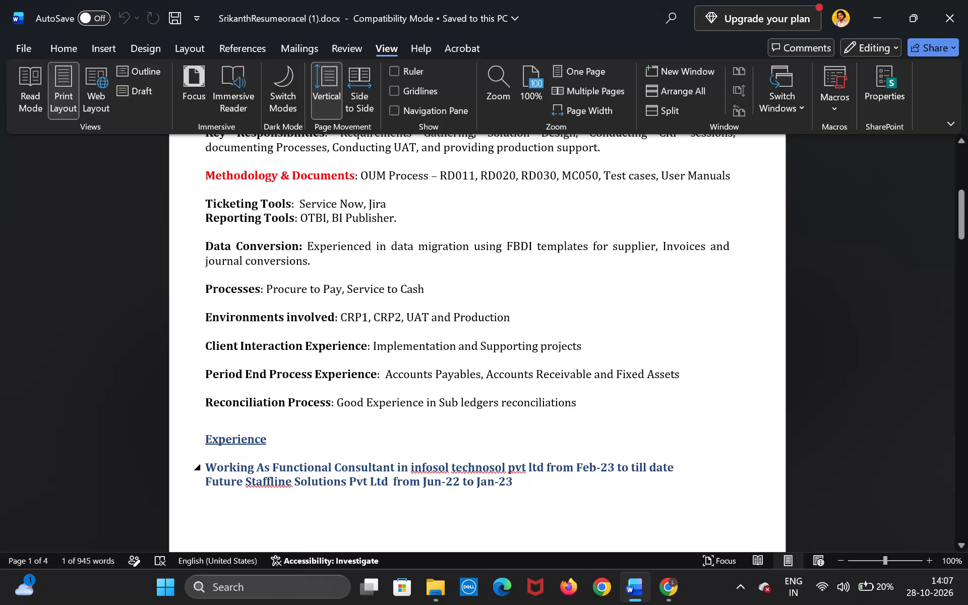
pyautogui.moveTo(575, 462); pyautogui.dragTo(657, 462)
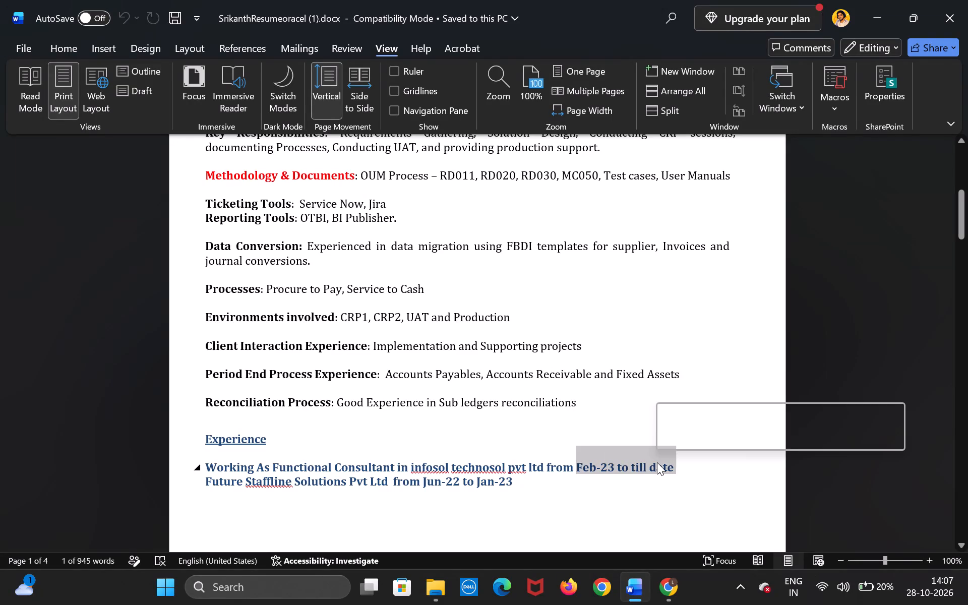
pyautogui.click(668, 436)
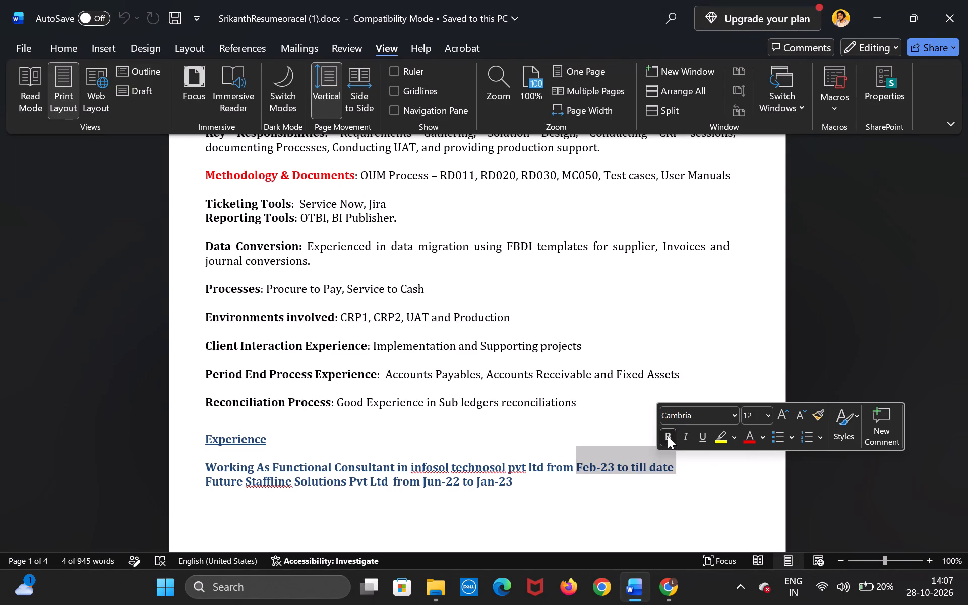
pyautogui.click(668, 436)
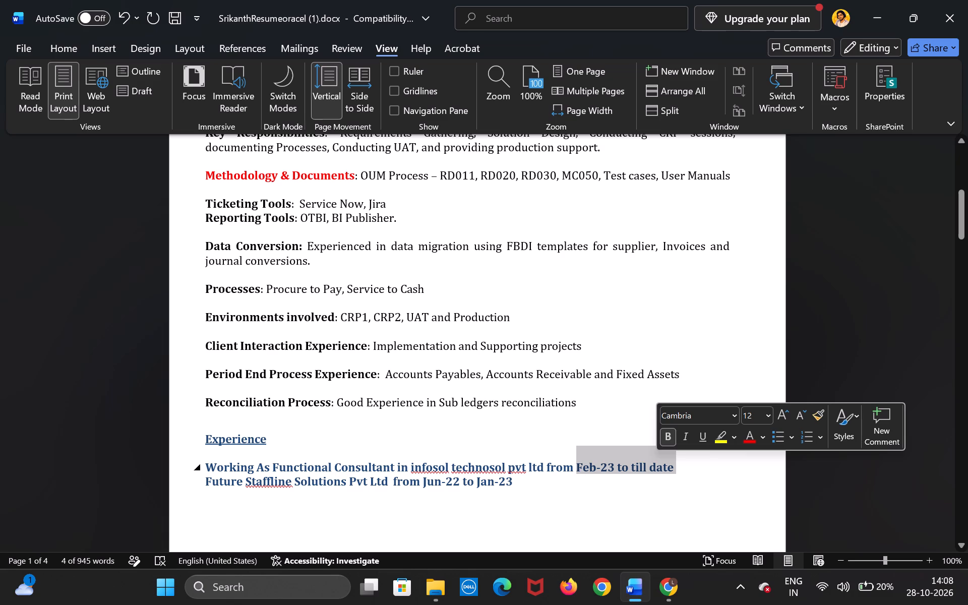
# Remove bold from "Working As Functional Consultant in" and "from" in the infosol technosol pvt ltd entry under Experience.
pyautogui.hscroll(-1, 498, 465)
pyautogui.hscroll(-1, 406, 464)
pyautogui.moveTo(405, 464); pyautogui.dragTo(223, 456)
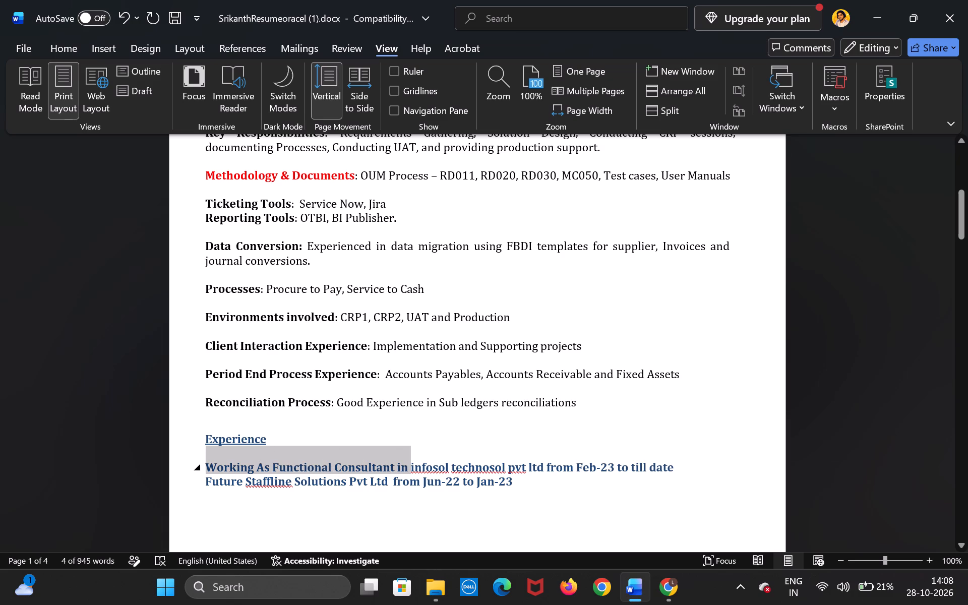
pyautogui.moveTo(223, 456); pyautogui.dragTo(219, 457)
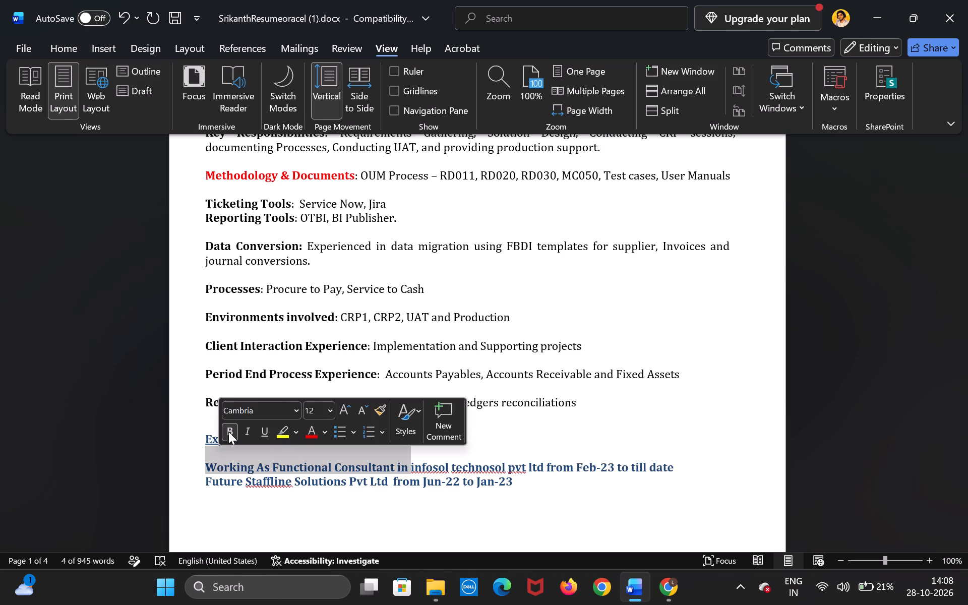
pyautogui.click(228, 431)
pyautogui.click(414, 557)
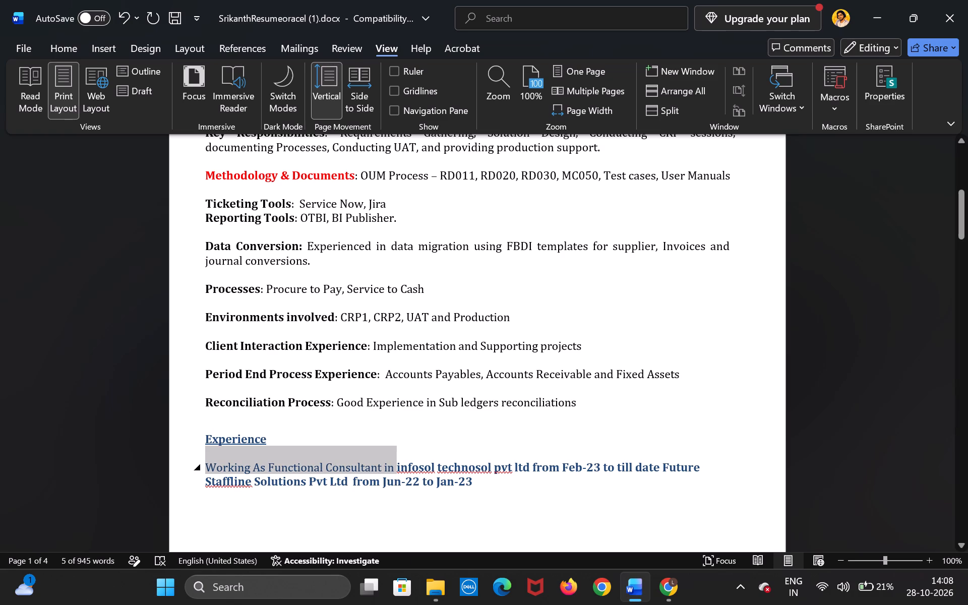
pyautogui.moveTo(557, 471); pyautogui.dragTo(553, 471)
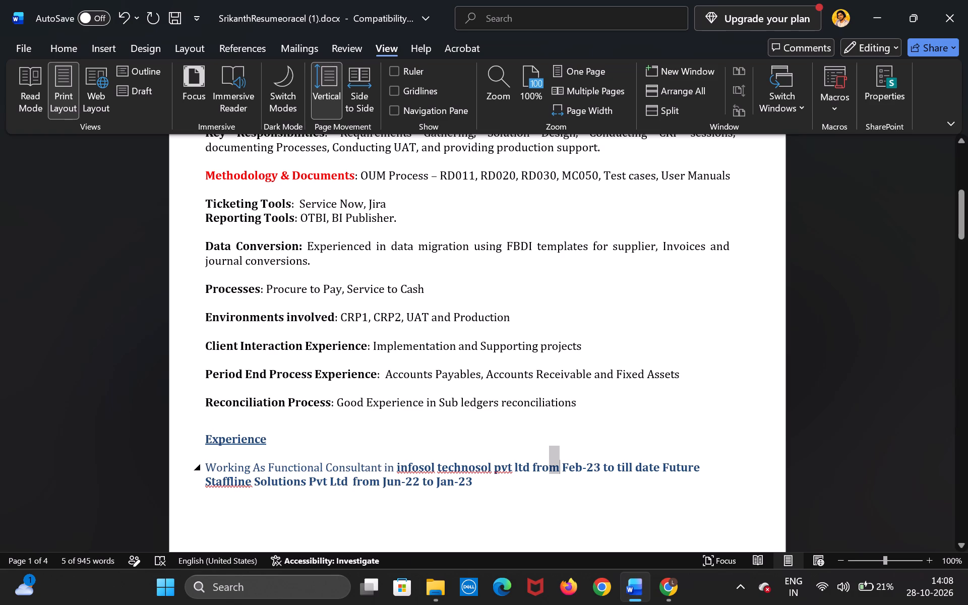
pyautogui.moveTo(553, 471); pyautogui.dragTo(530, 466)
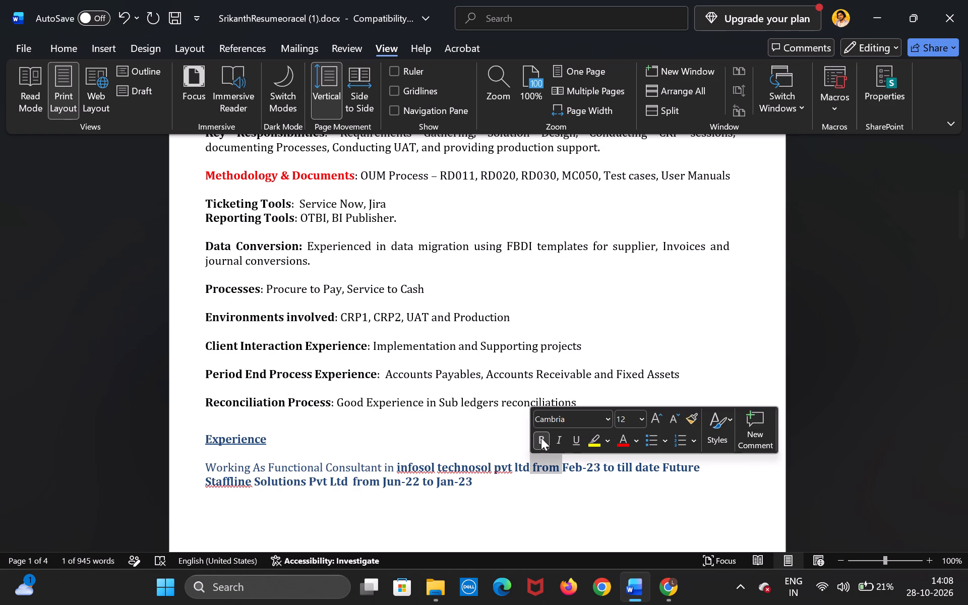
pyautogui.click(541, 435)
pyautogui.click(506, 508)
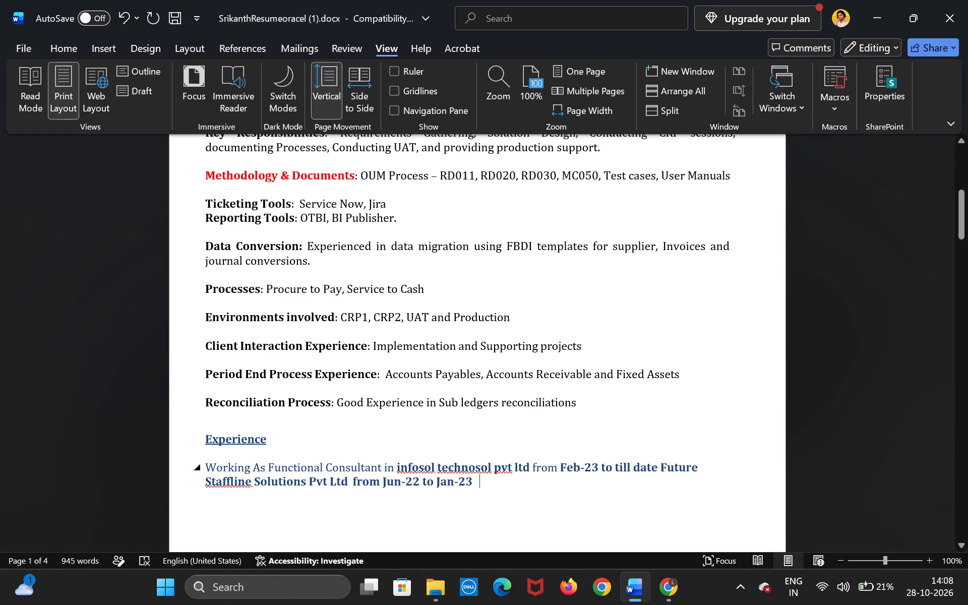
# Start a new paragraph after "Feb-23 to till date" so the Future Staffline Solutions Pvt Ltd entry has its own line.
pyautogui.click(655, 469)
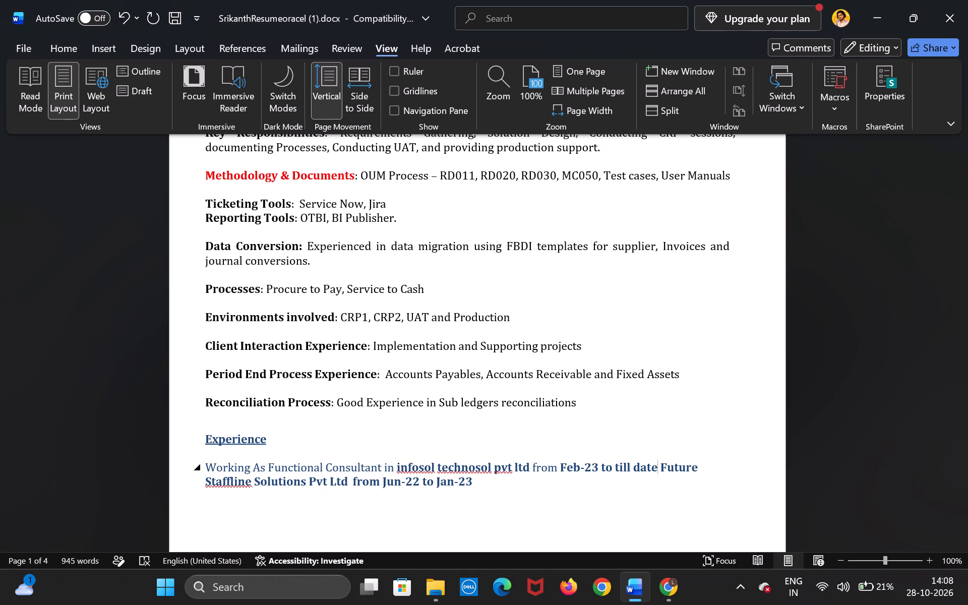
pyautogui.press('Return')
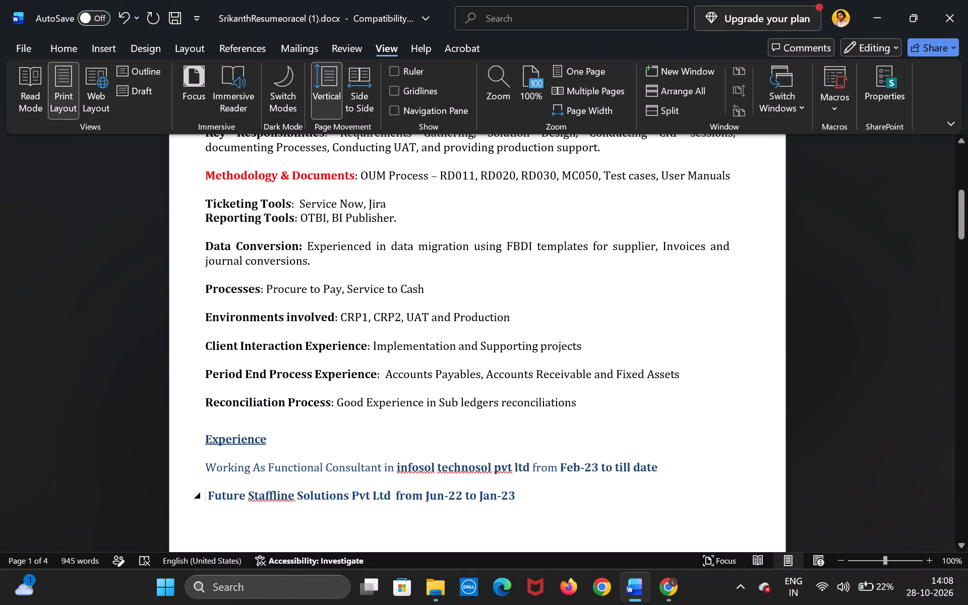
# Remove bold from "from" in the Future Staffline Solutions Pvt Ltd entry under Experience.
pyautogui.moveTo(389, 493); pyautogui.dragTo(237, 503)
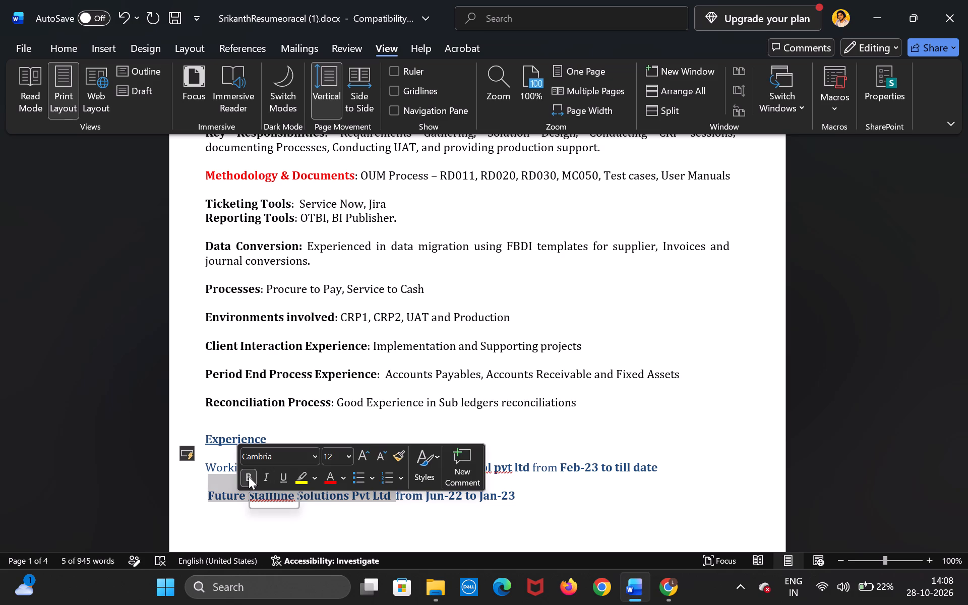
pyautogui.click(329, 517)
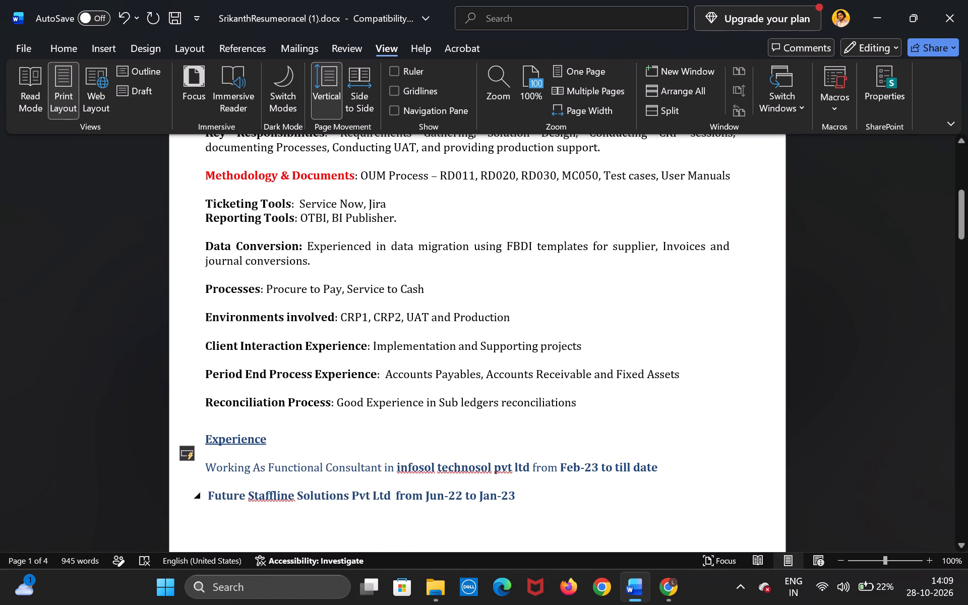
pyautogui.moveTo(423, 496); pyautogui.dragTo(409, 496)
pyautogui.moveTo(409, 496); pyautogui.dragTo(398, 496)
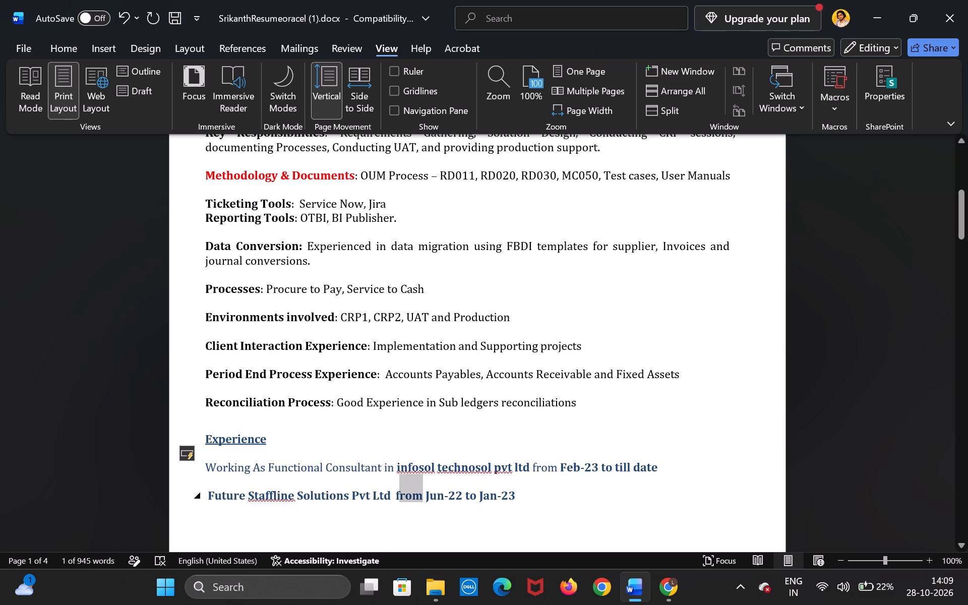
pyautogui.hotkey('shift', 'Left')
pyautogui.click(69, 50)
pyautogui.click(85, 105)
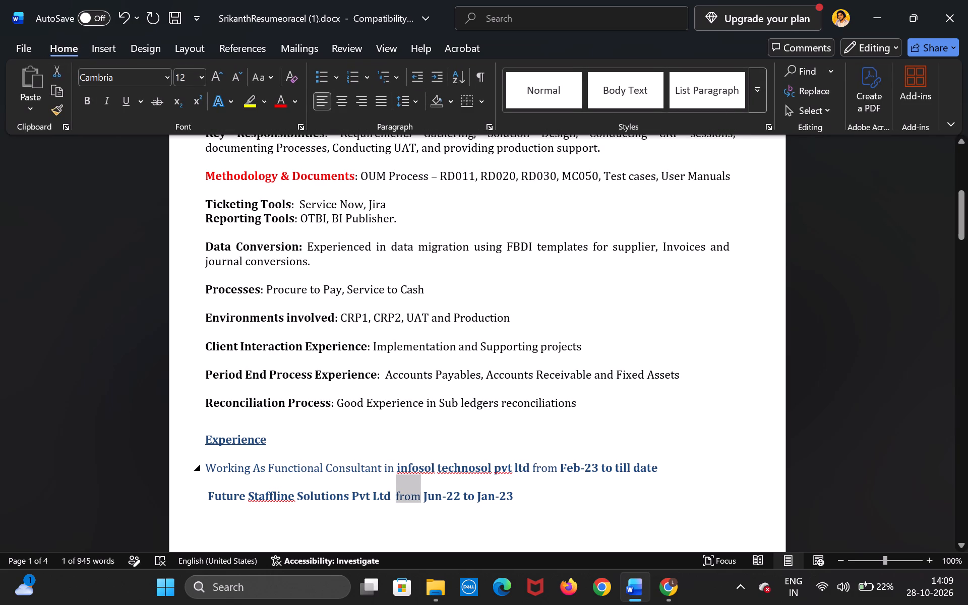
# Change the font color of "infosol technosol pvt ltd" under Experience to the theme orange.
pyautogui.moveTo(530, 467); pyautogui.dragTo(439, 473)
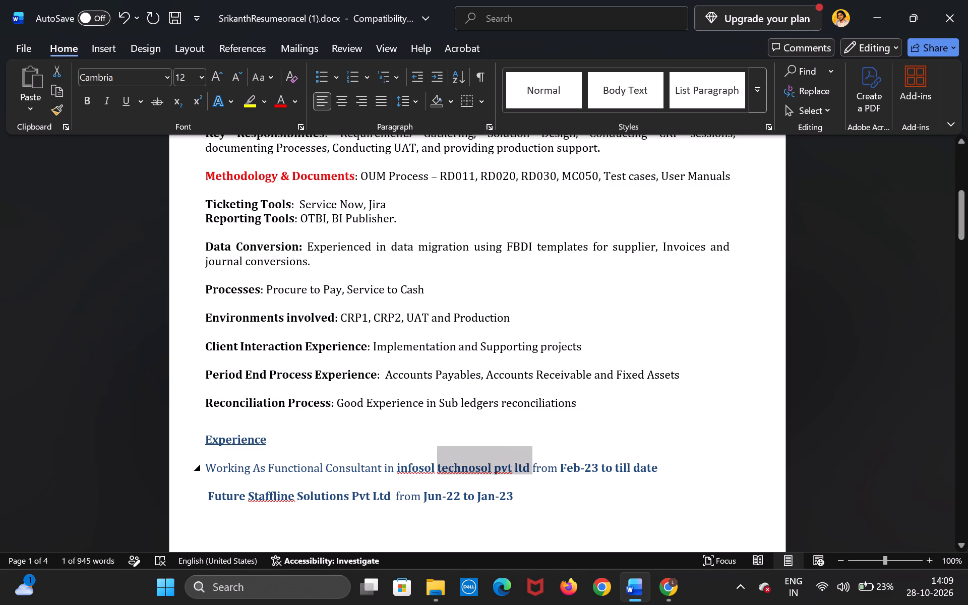
pyautogui.moveTo(439, 473); pyautogui.dragTo(408, 469)
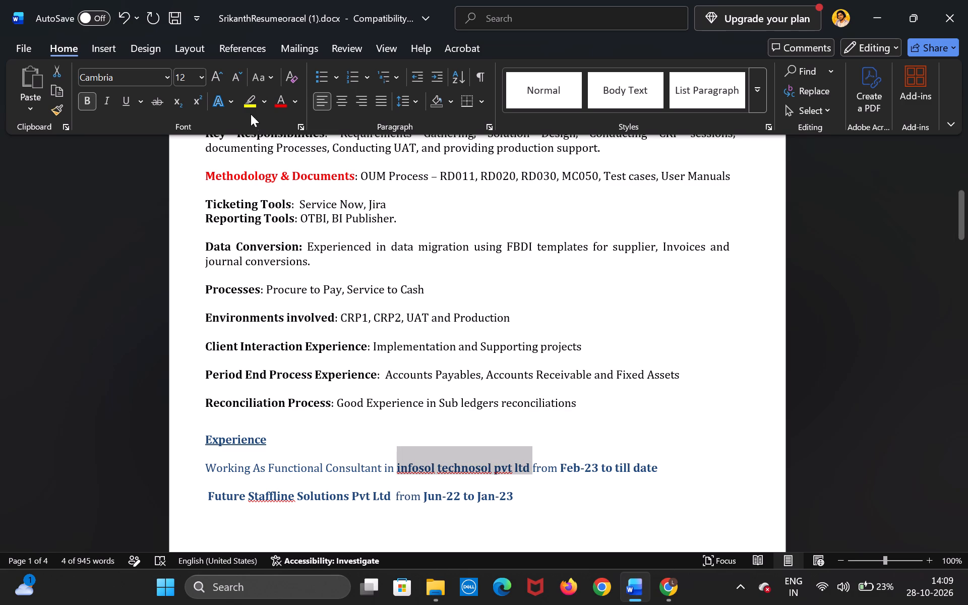
pyautogui.click(296, 102)
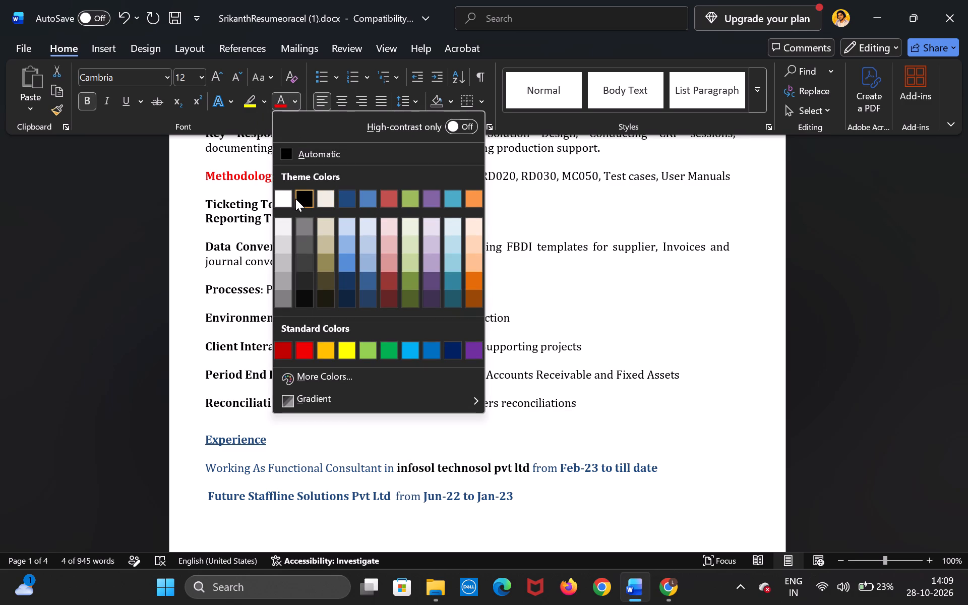
pyautogui.click(474, 198)
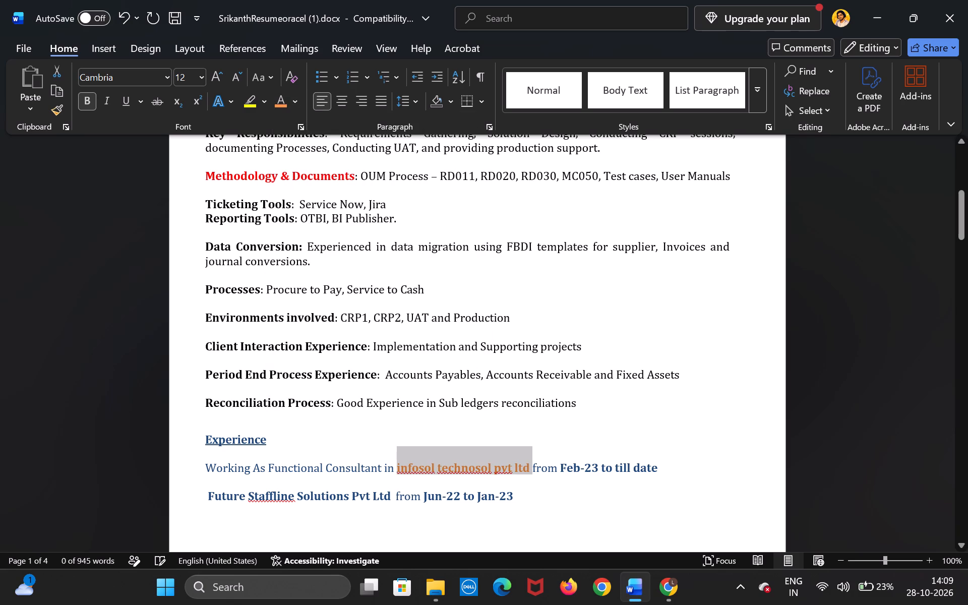
pyautogui.click(657, 430)
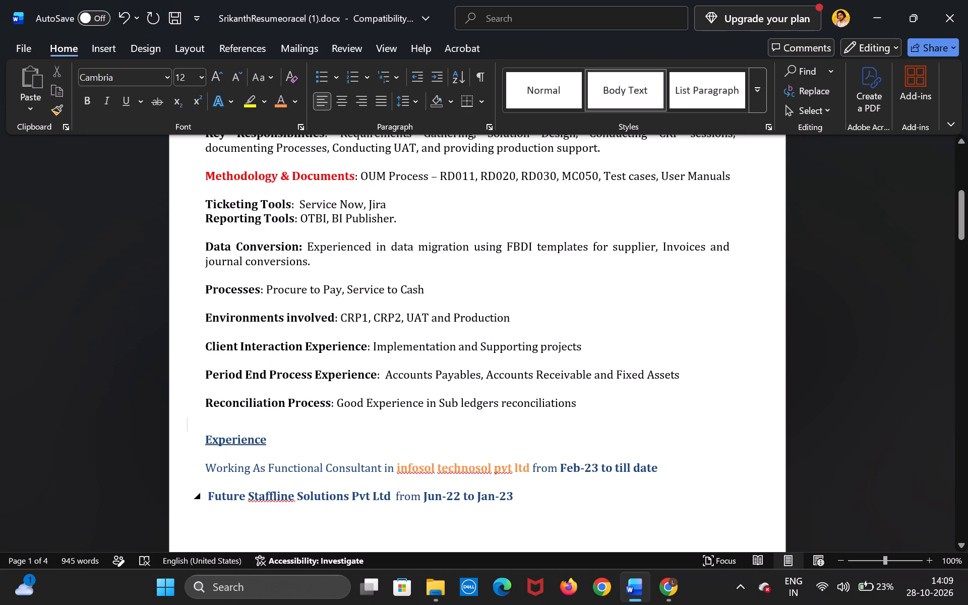
# Apply the same orange font color to "Future Staffline Solutions Pvt Ltd" under Experience.
pyautogui.hscroll(-1, 303, 493)
pyautogui.hscroll(-1, 211, 494)
pyautogui.moveTo(208, 494); pyautogui.dragTo(396, 507)
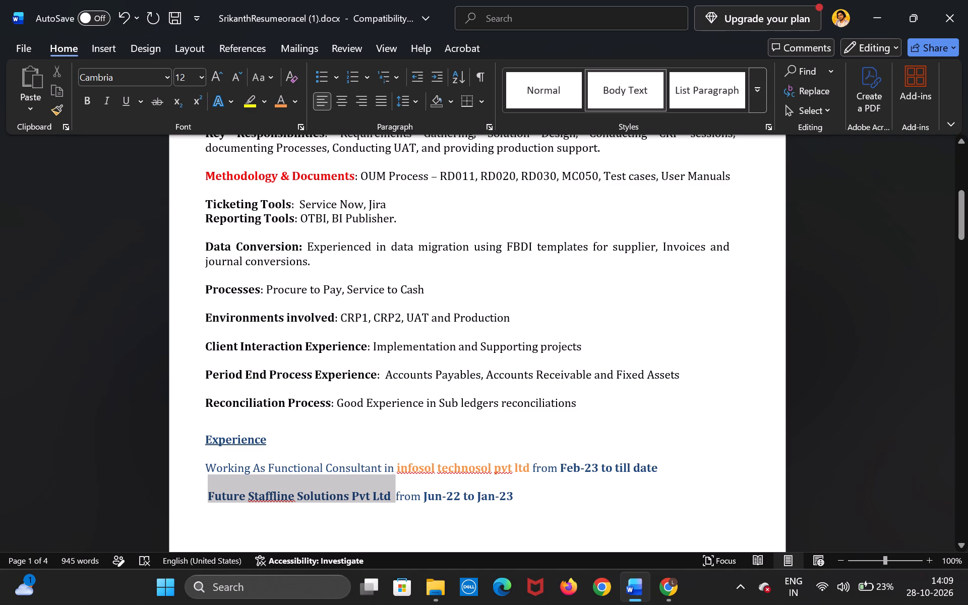
pyautogui.moveTo(396, 507); pyautogui.dragTo(390, 501)
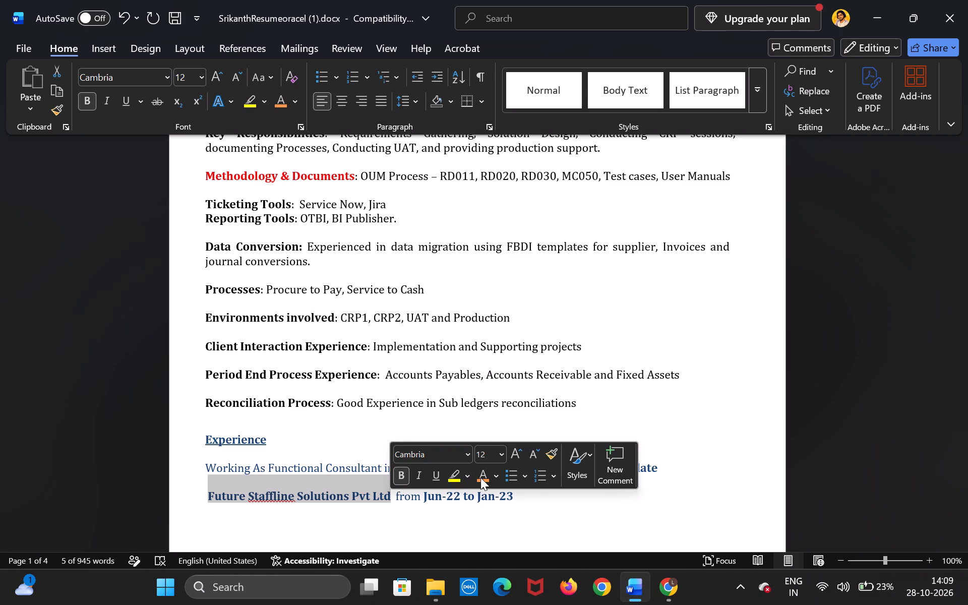
pyautogui.click(480, 477)
pyautogui.click(642, 413)
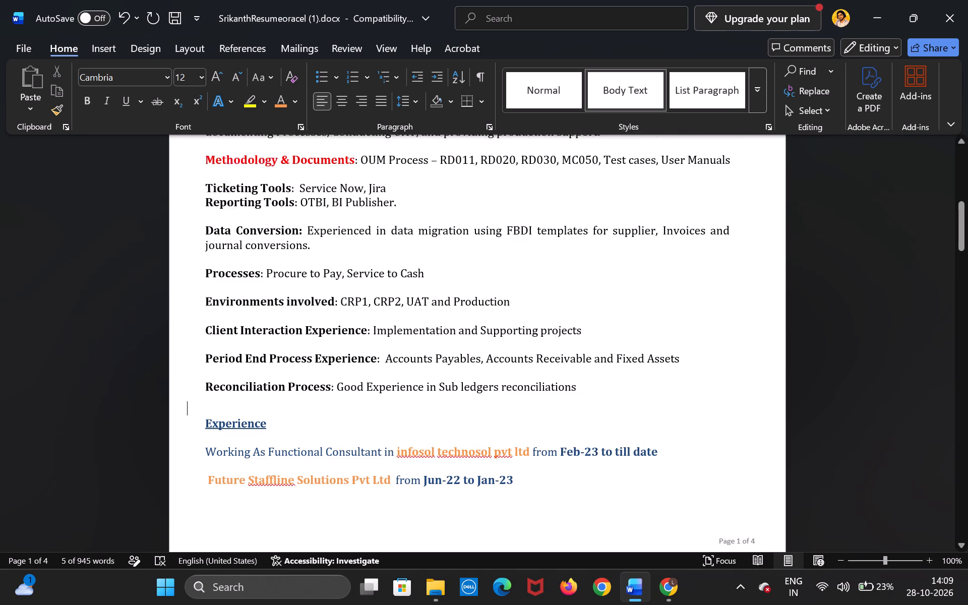
# Look over the Profile Summary, Experience, Education and Projects Summary sections to check how the recolored company names fit.
pyautogui.scroll(1, 642, 413)
pyautogui.scroll(-1, 642, 413)
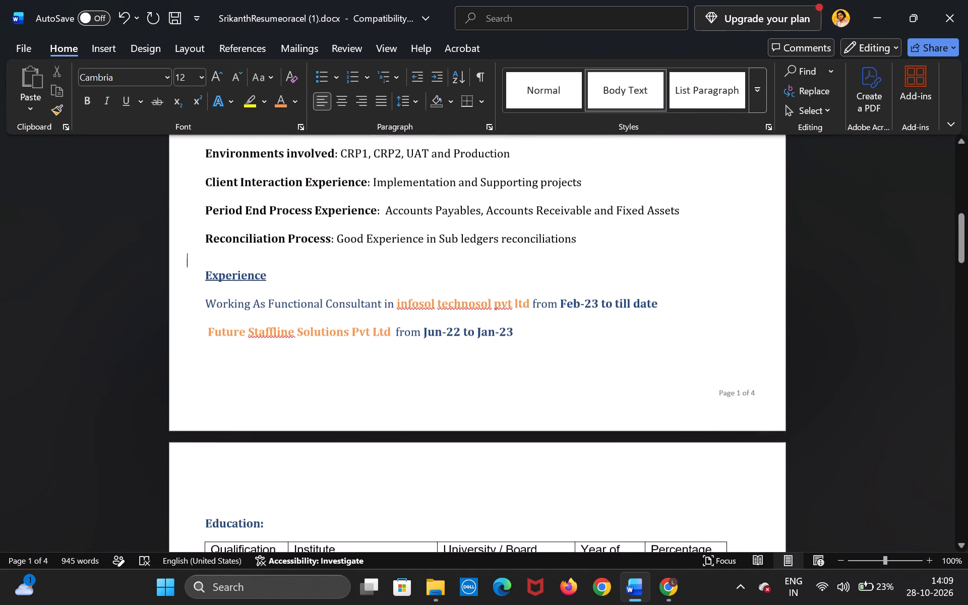
pyautogui.scroll(-1, 642, 413)
pyautogui.scroll(2, 642, 413)
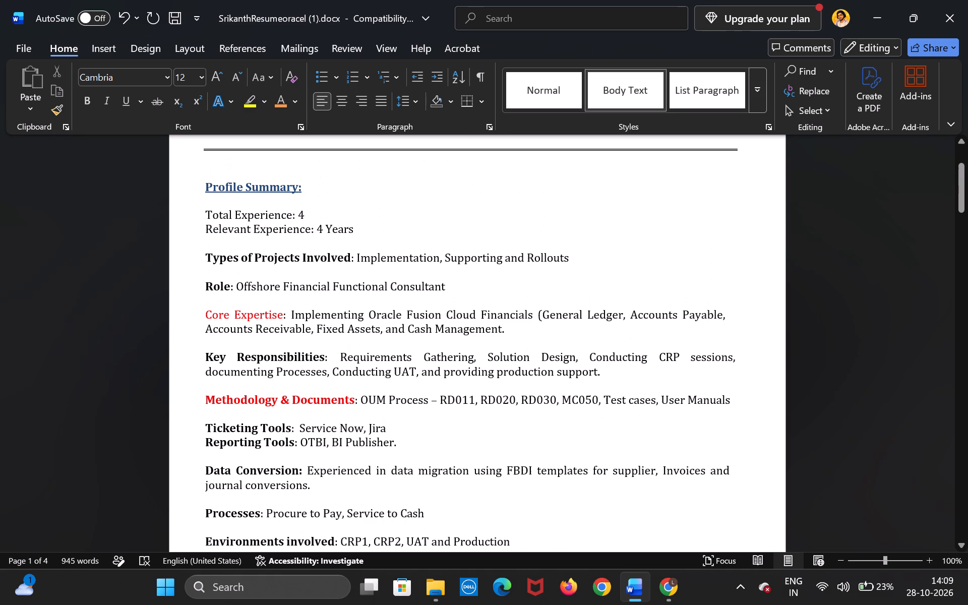
pyautogui.scroll(-4, 355, 402)
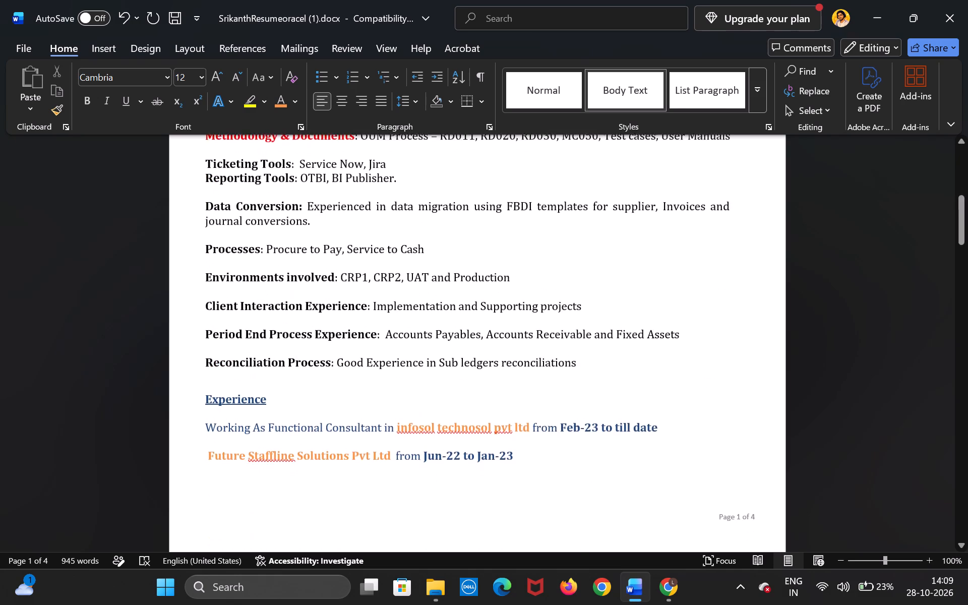
pyautogui.scroll(-6, 355, 402)
pyautogui.scroll(1, 355, 402)
pyautogui.scroll(-6, 355, 402)
pyautogui.scroll(1, 355, 402)
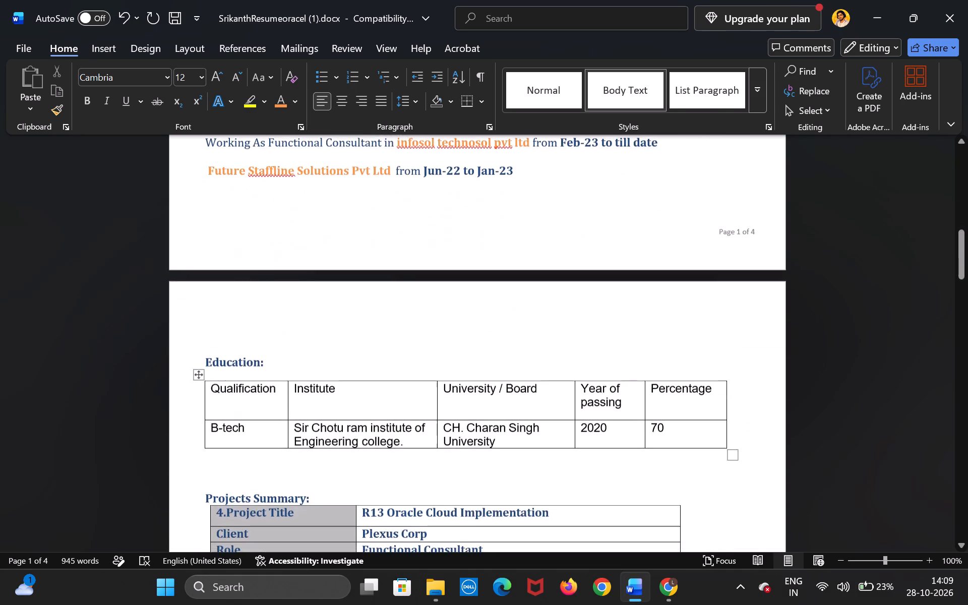
pyautogui.scroll(-20, 355, 402)
pyautogui.scroll(-3, 355, 402)
pyautogui.scroll(11, 355, 402)
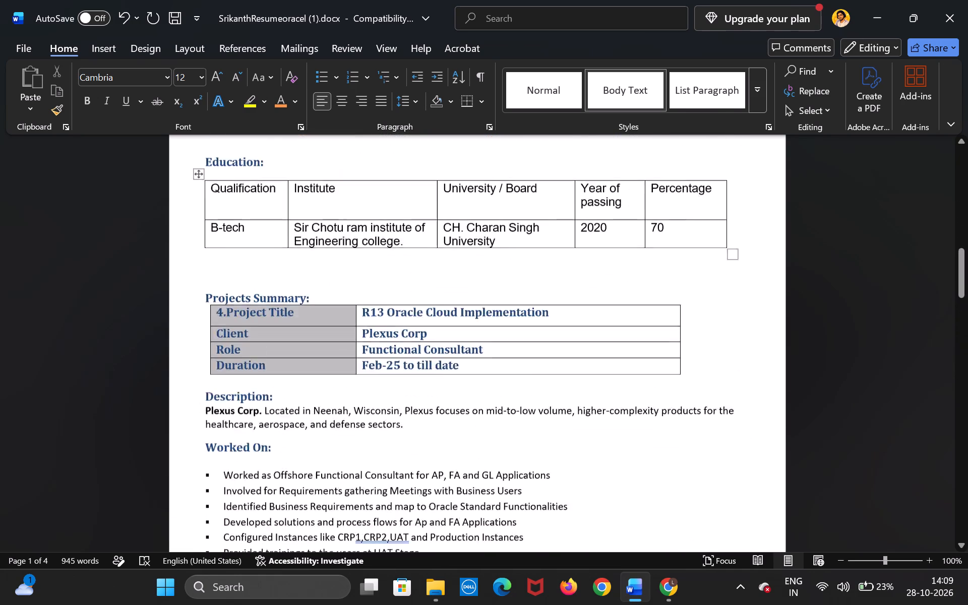
pyautogui.scroll(11, 355, 402)
# Save the resume document.
pyautogui.hotkey('ctrl', 's')
pyautogui.hotkey('ctrl', 's')
pyautogui.hotkey('ctrl', 's')
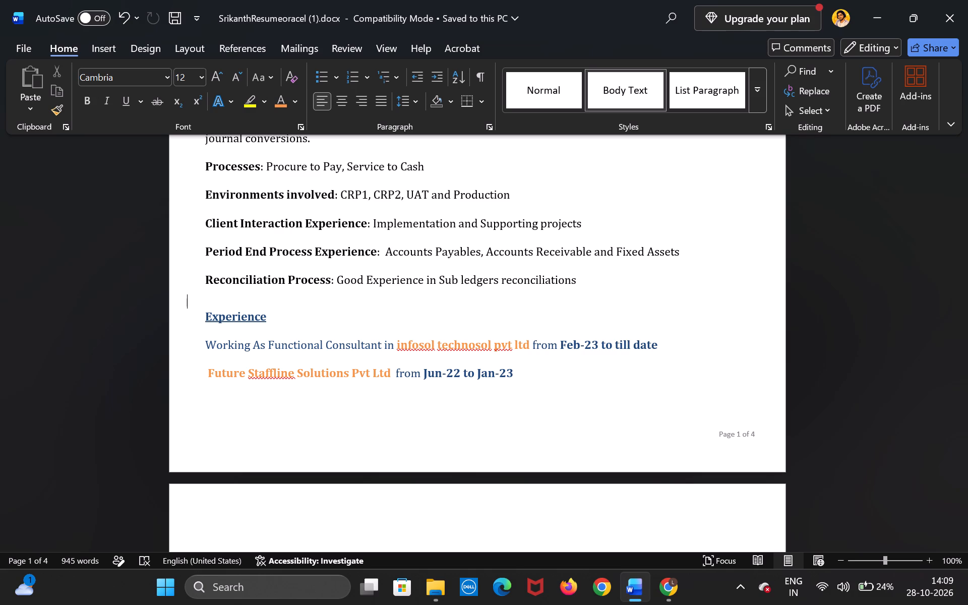
# Insert three blank lines between the Plexus Corp. description and "Worked On:" so the whole 3.Project Title table moves onto the following page.
pyautogui.scroll(-4, 355, 402)
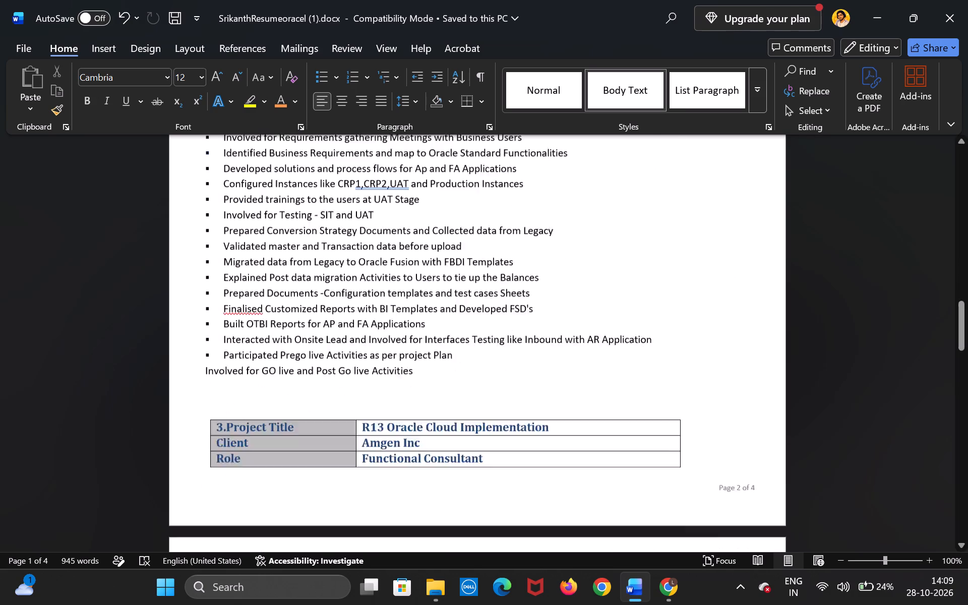
pyautogui.scroll(2, 355, 402)
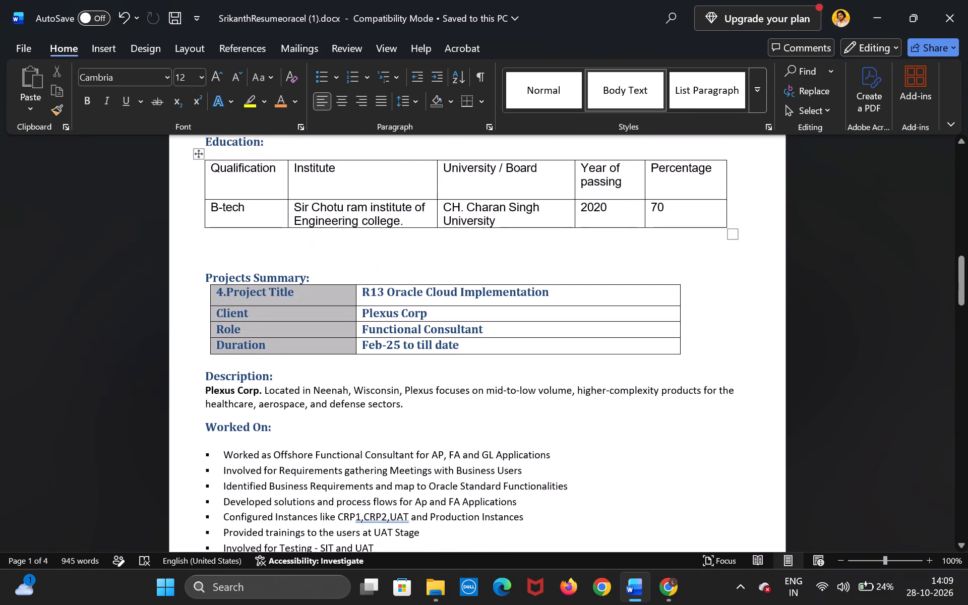
pyautogui.scroll(-1, 355, 402)
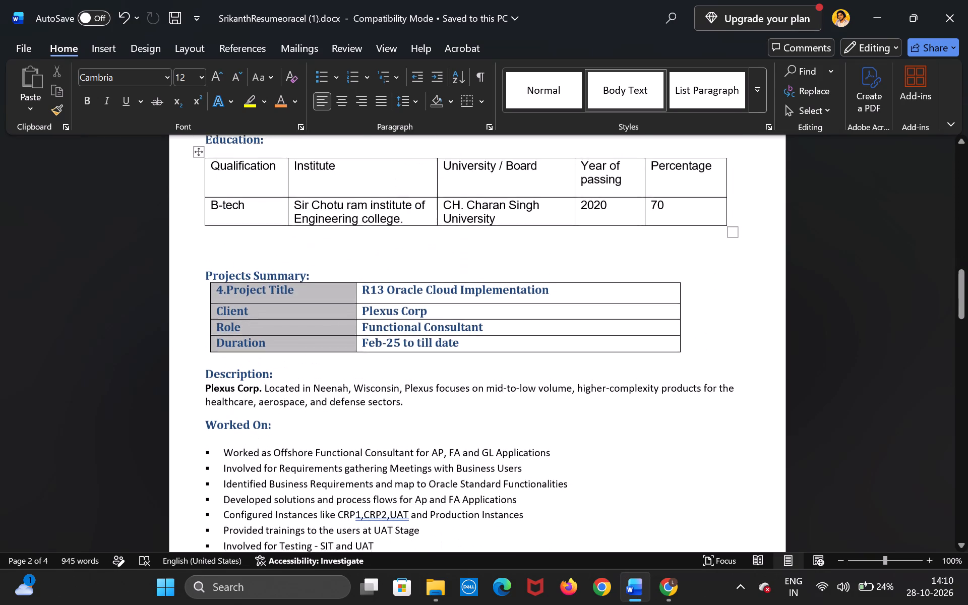
pyautogui.scroll(-3, 355, 402)
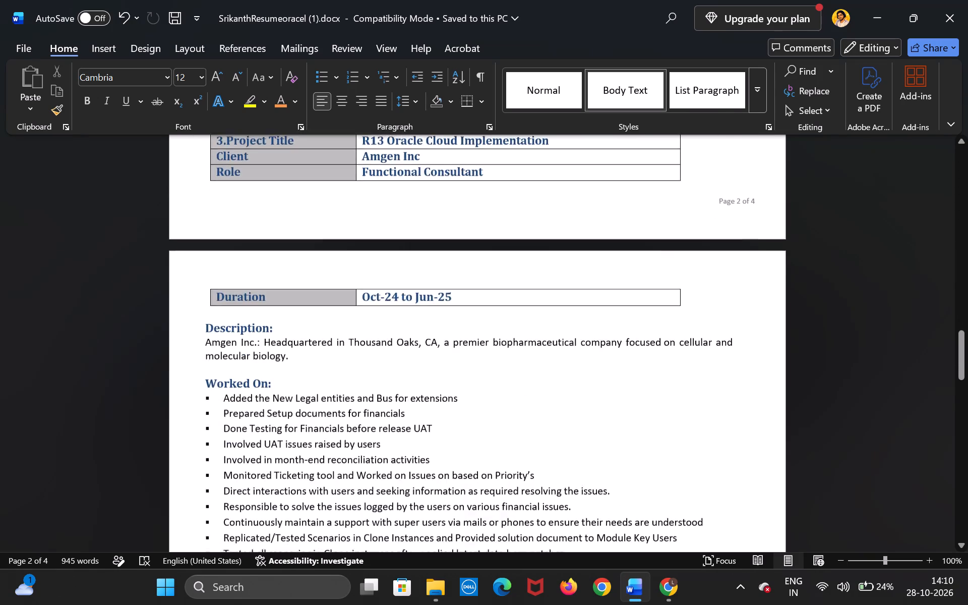
pyautogui.scroll(-1, 355, 402)
pyautogui.scroll(2, 355, 402)
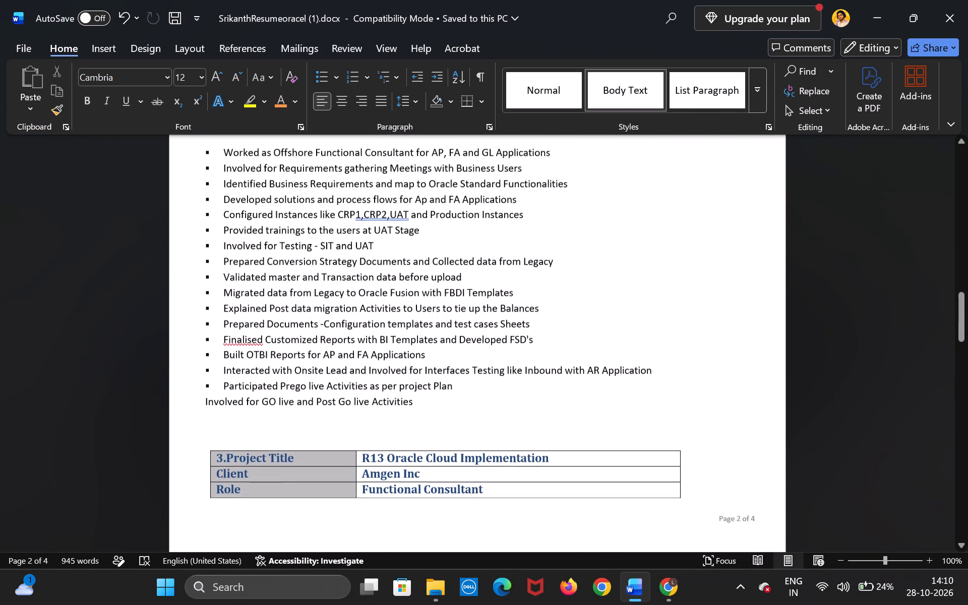
pyautogui.click(381, 427)
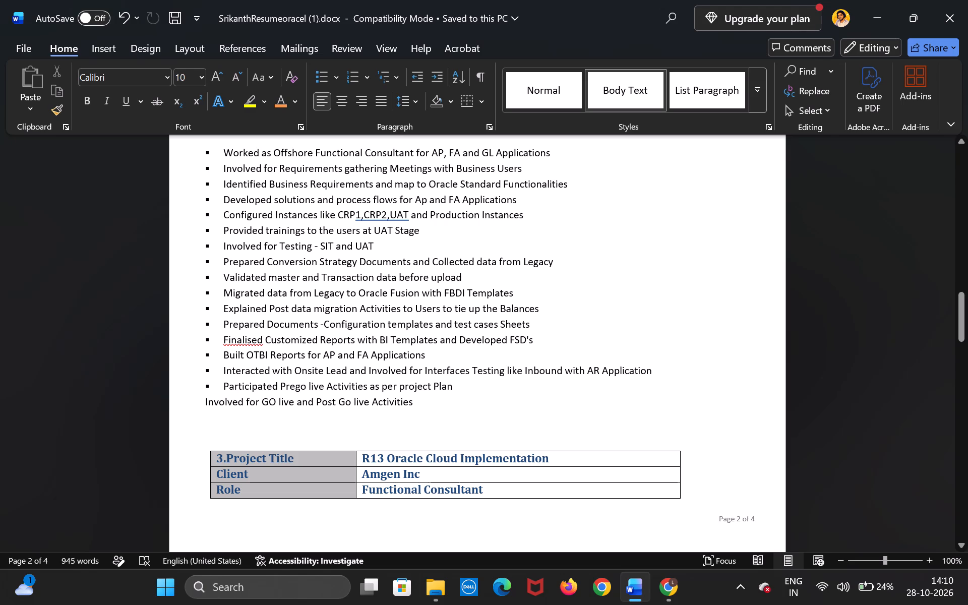
pyautogui.scroll(2, 381, 427)
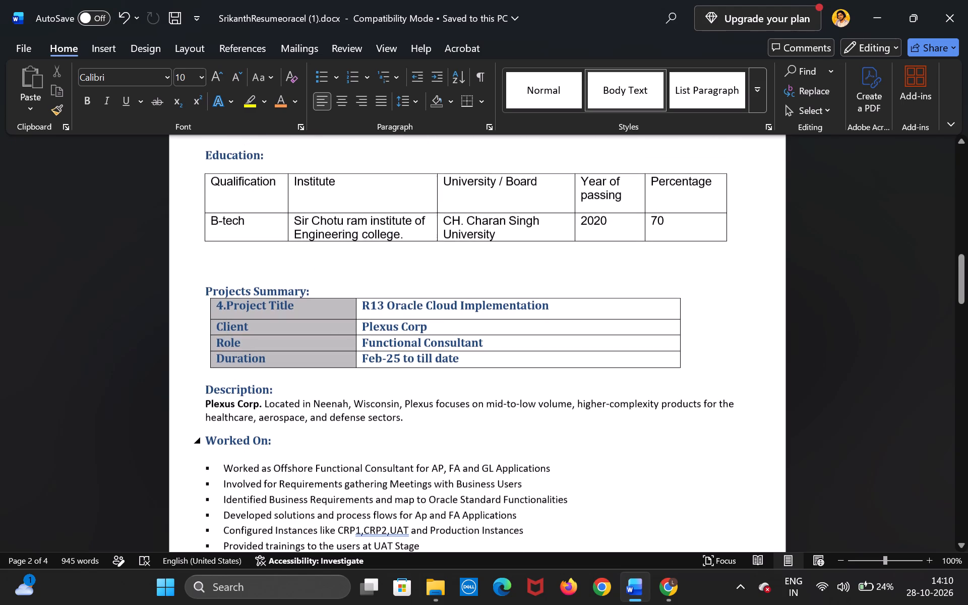
pyautogui.click(421, 419)
pyautogui.press('Return')
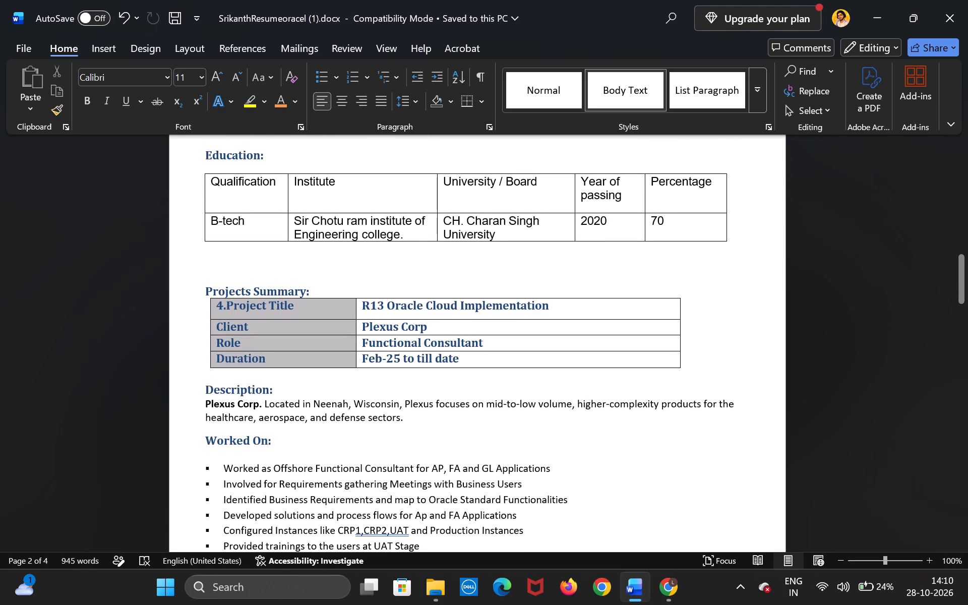
pyautogui.press('Return')
pyautogui.press('Return')
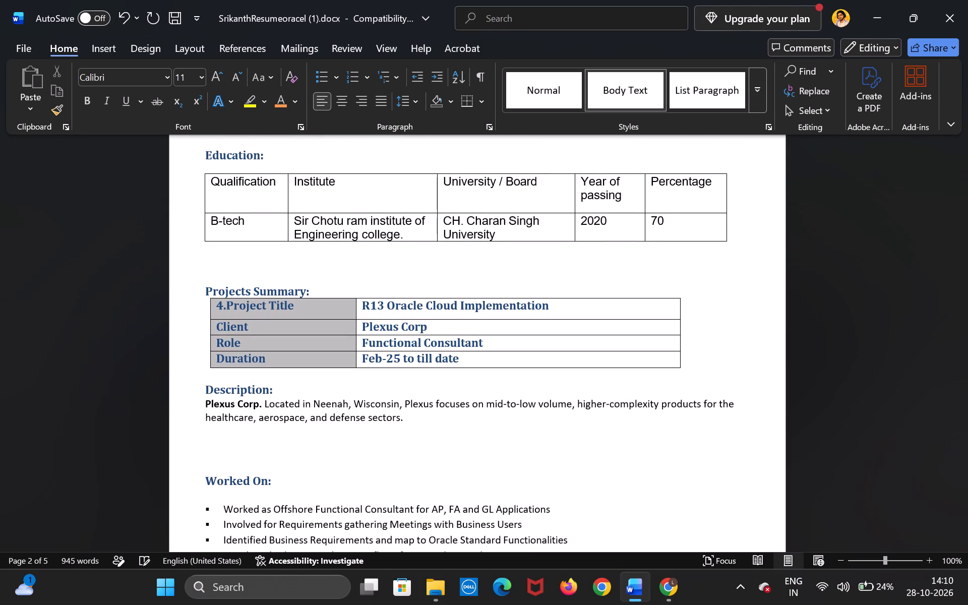
# Check the page break before the 3.Project Title table and save the resume.
pyautogui.scroll(-4, 421, 419)
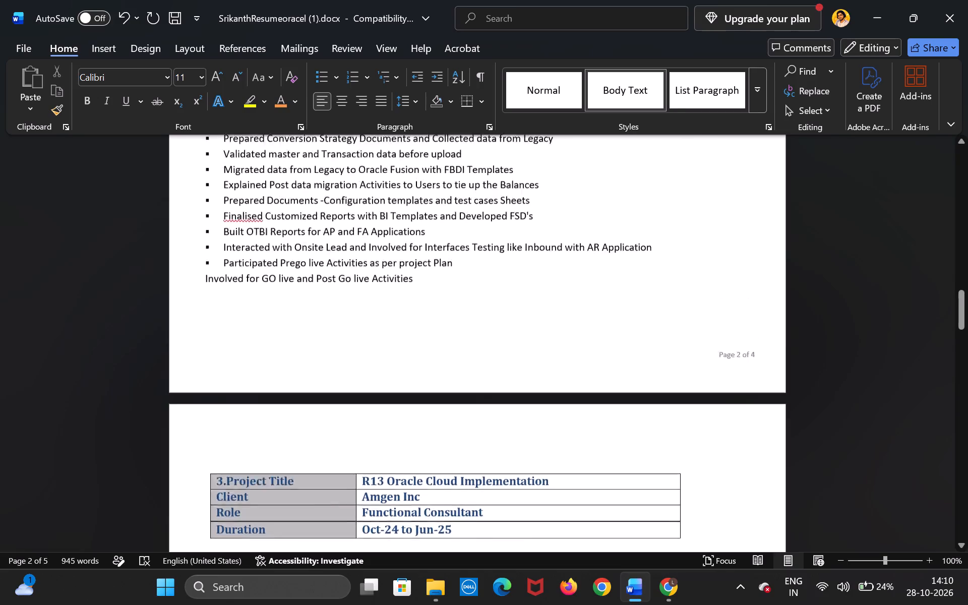
pyautogui.scroll(-1, 421, 419)
pyautogui.scroll(4, 421, 419)
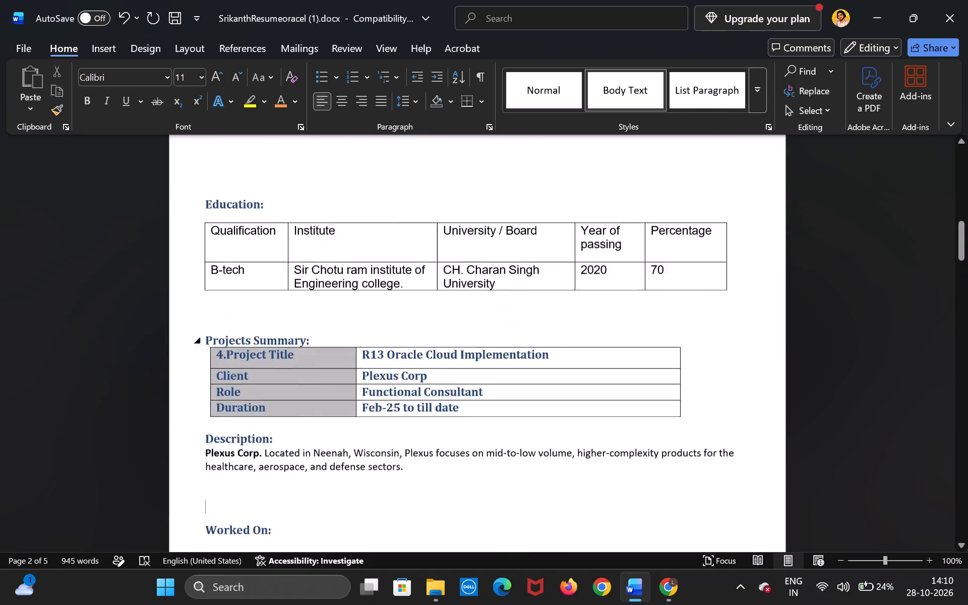
pyautogui.scroll(7, 421, 419)
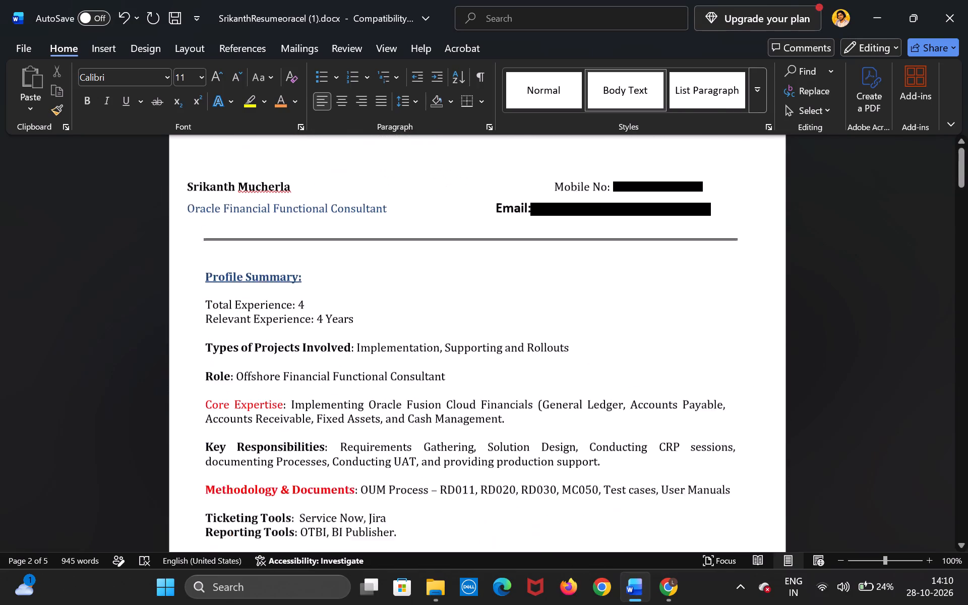
pyautogui.hotkey('ctrl', 's')
pyautogui.hotkey('ctrl', 's')
pyautogui.hotkey('ctrl', 's')
pyautogui.hotkey('ctrl', 's')
pyautogui.hotkey('ctrl', 's')
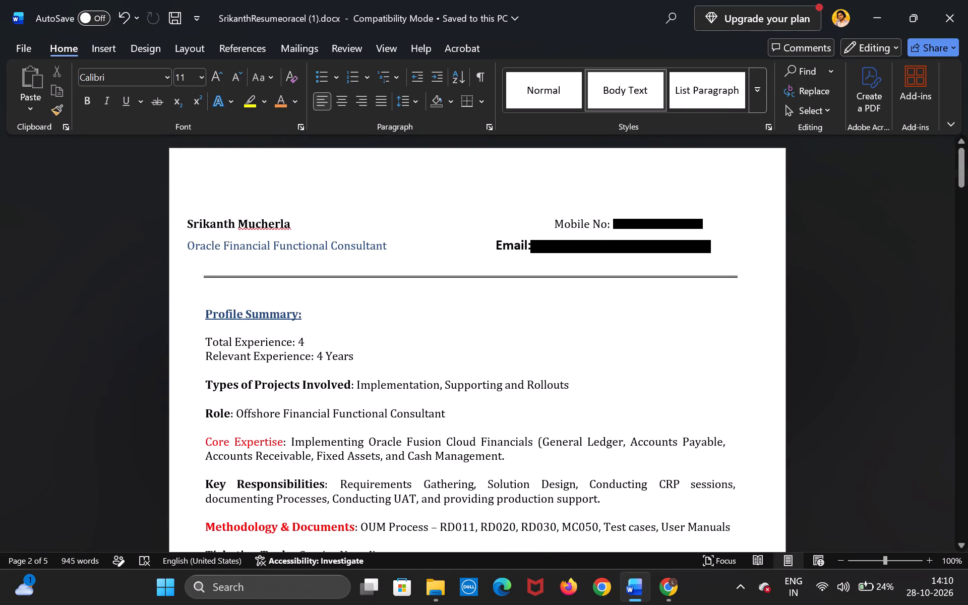
# Close the resume document.
pyautogui.click(959, 5)
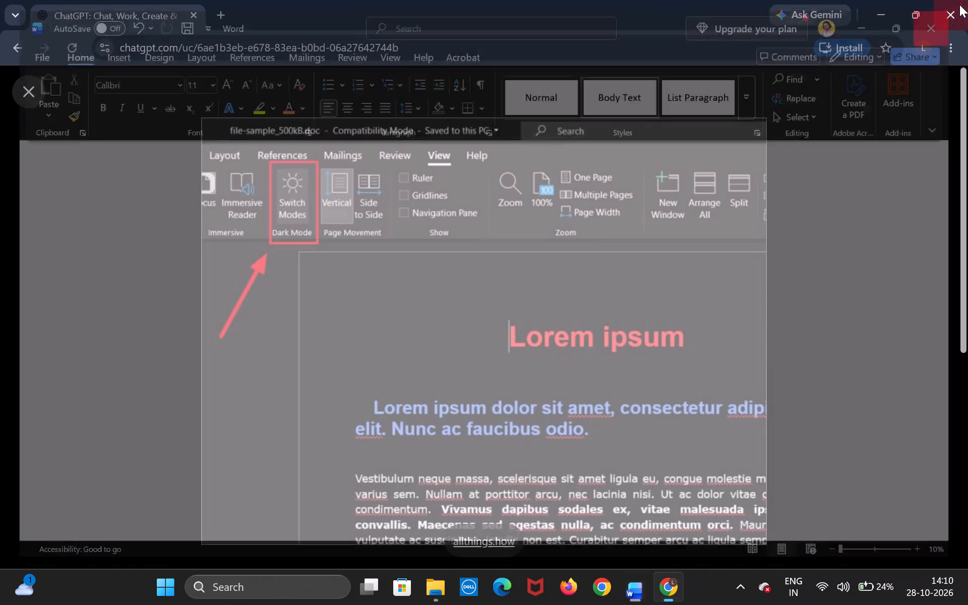
# Close the Chrome window showing the ChatGPT page.
pyautogui.click(959, 5)
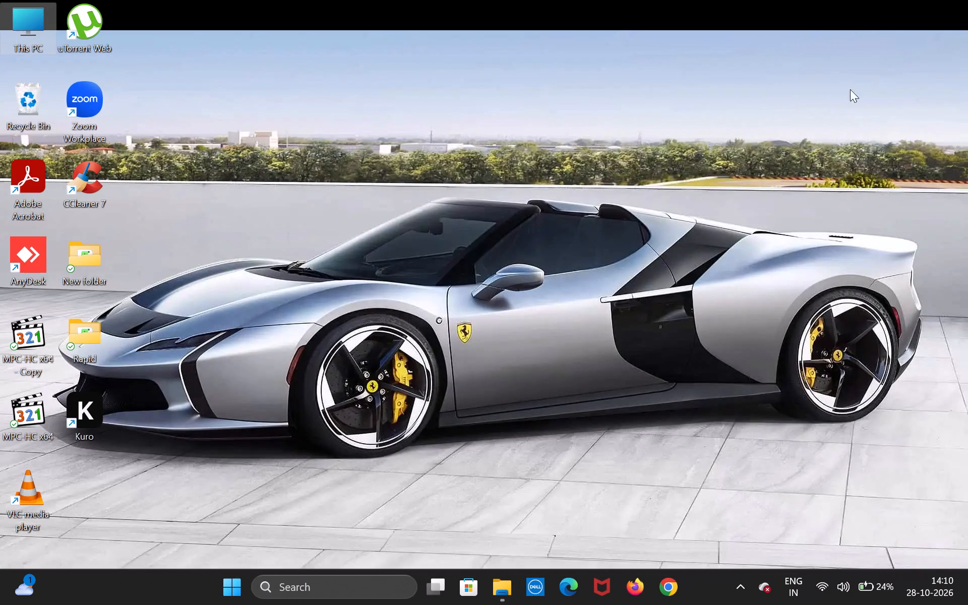
# Reopen the saved resume .docx from File Explorer's recent files to check its first page, and close it again.
pyautogui.doubleClick(505, 585)
pyautogui.click(505, 585)
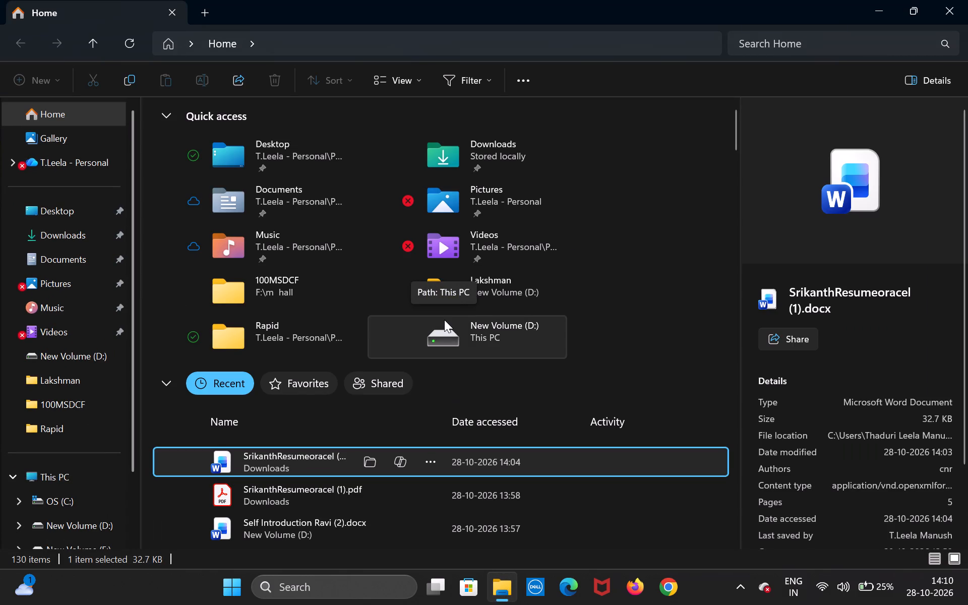
pyautogui.doubleClick(271, 466)
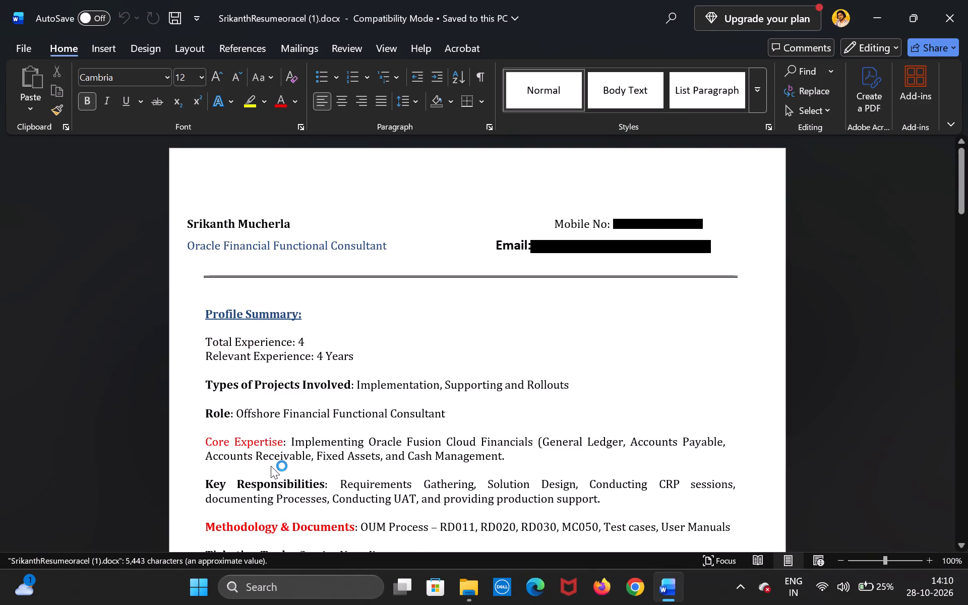
pyautogui.scroll(2, 271, 466)
pyautogui.click(961, 0)
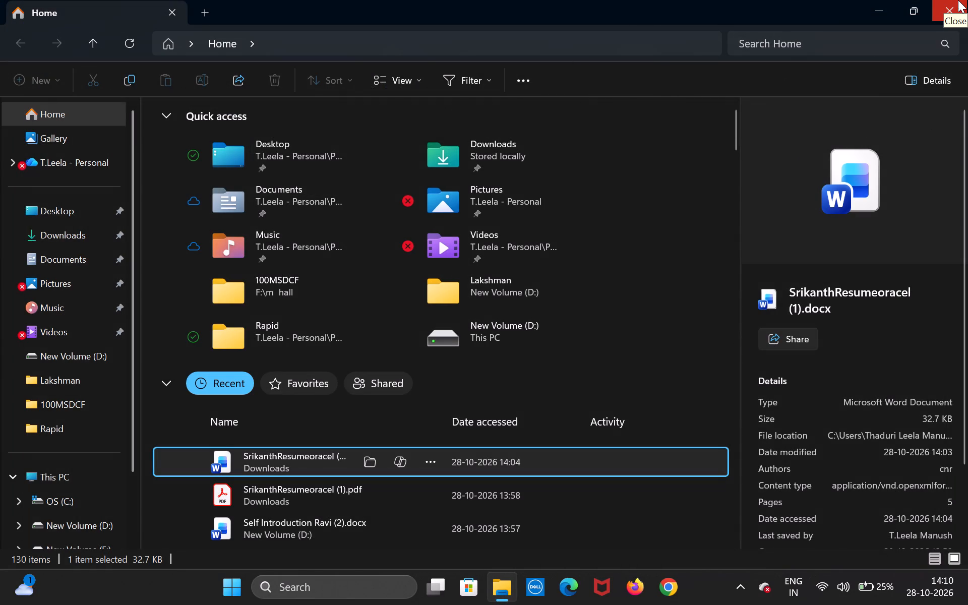
# Try to delete the resume's PDF version from File Explorer's recent files and bring up the actions available for it.
pyautogui.click(322, 497)
pyautogui.press('Delete')
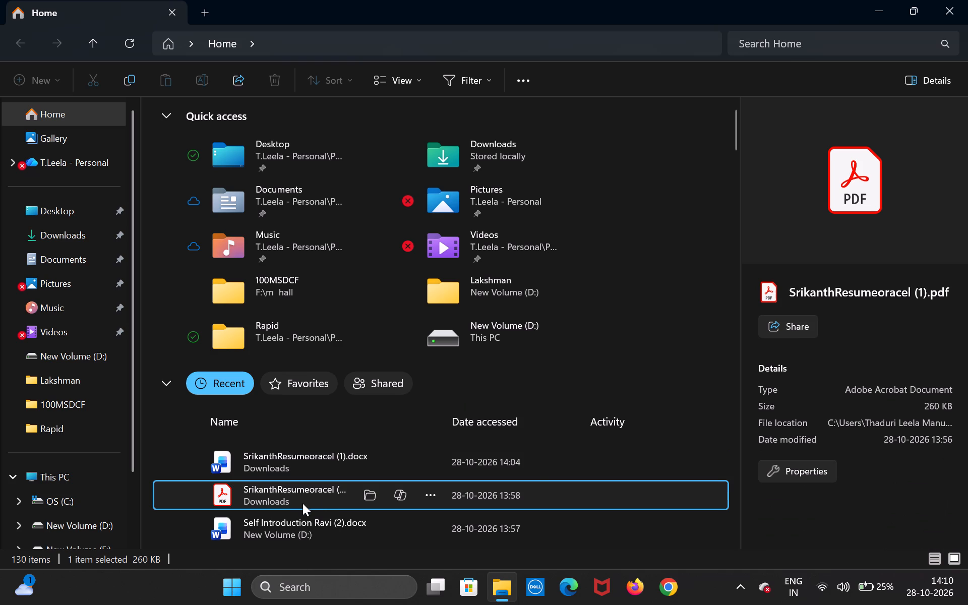
pyautogui.rightClick(302, 503)
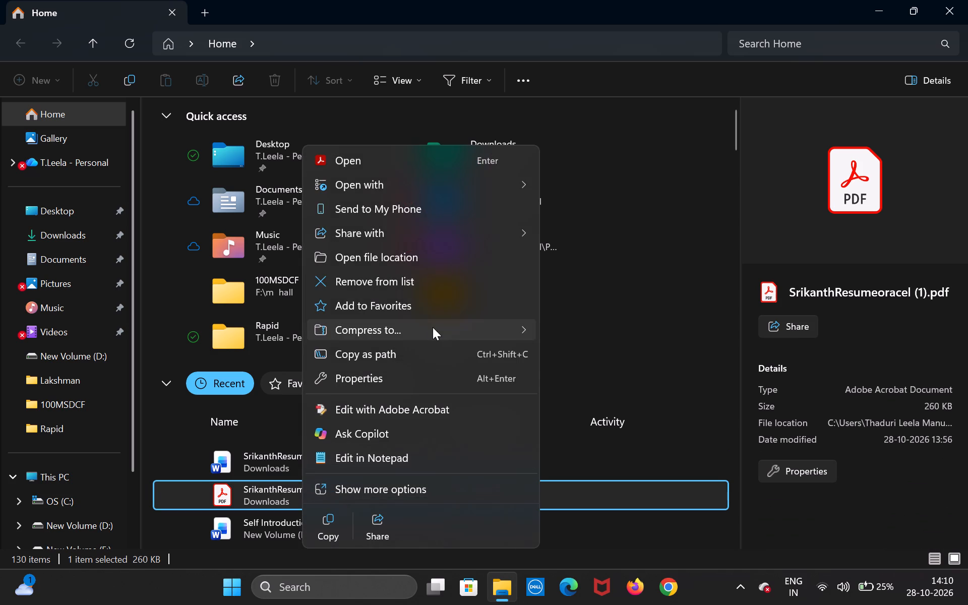
# Delete the PDF version of the resume from the Downloads folder and minimize File Explorer.
pyautogui.click(576, 486)
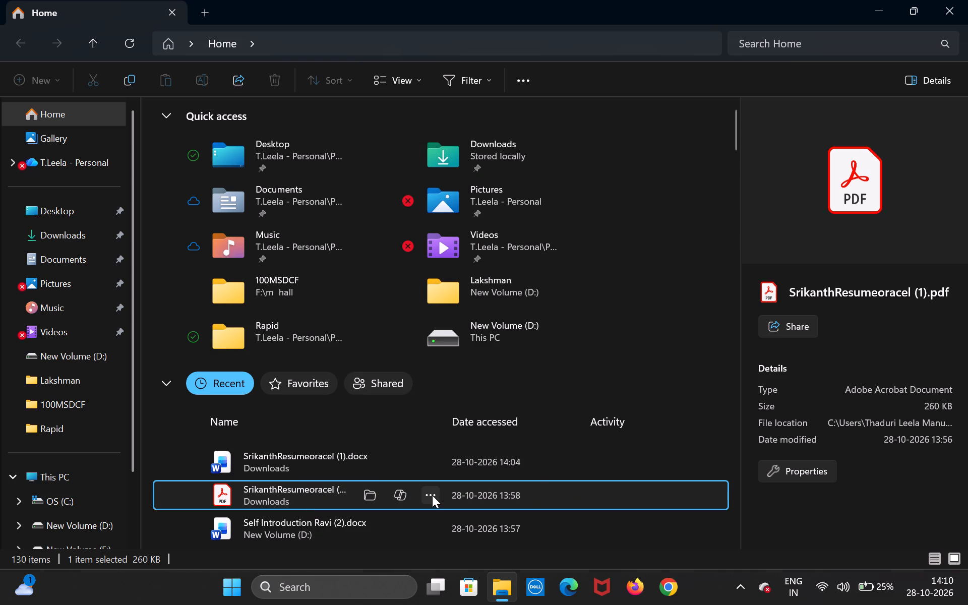
pyautogui.click(432, 495)
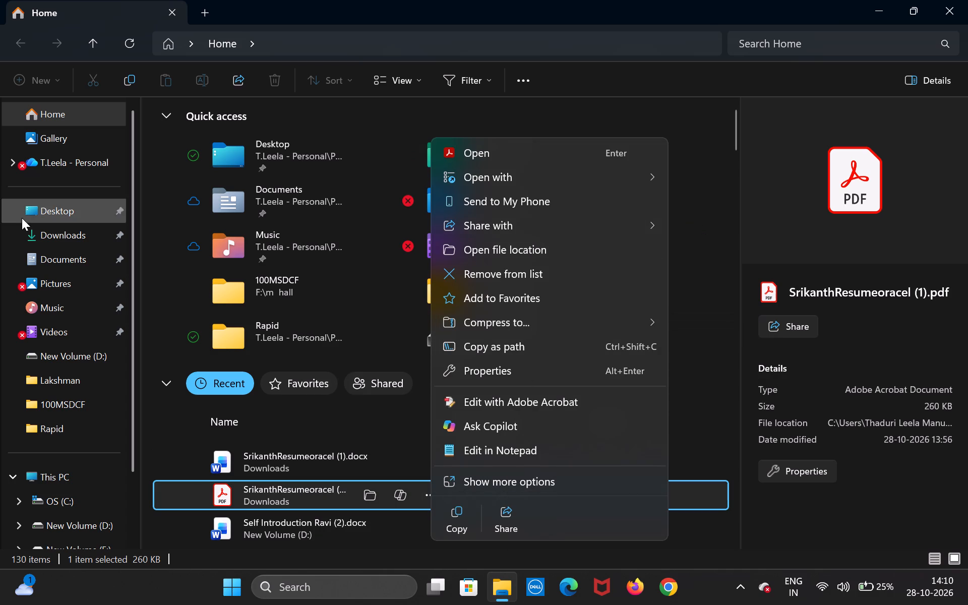
pyautogui.click(67, 239)
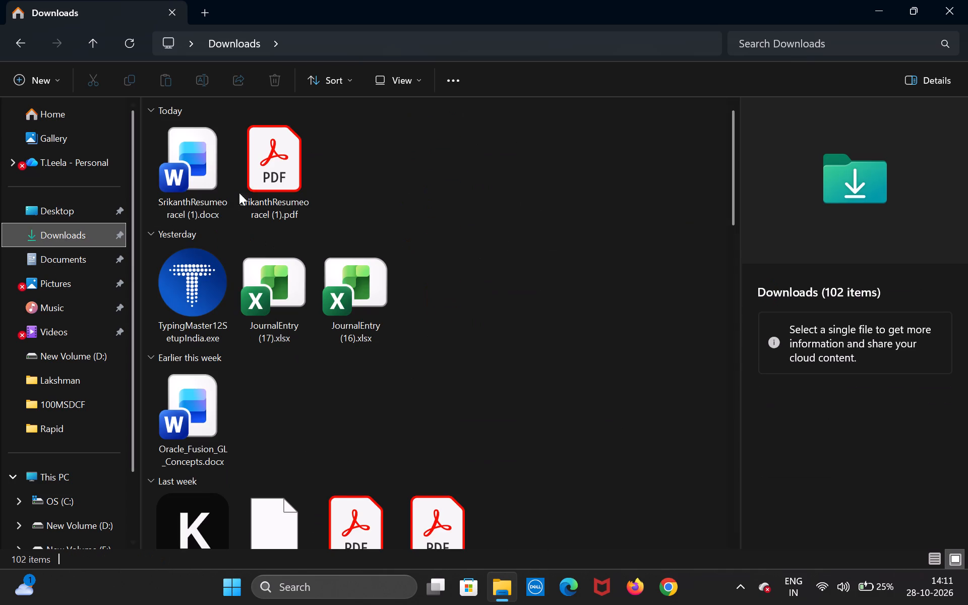
pyautogui.click(249, 187)
pyautogui.press('Delete')
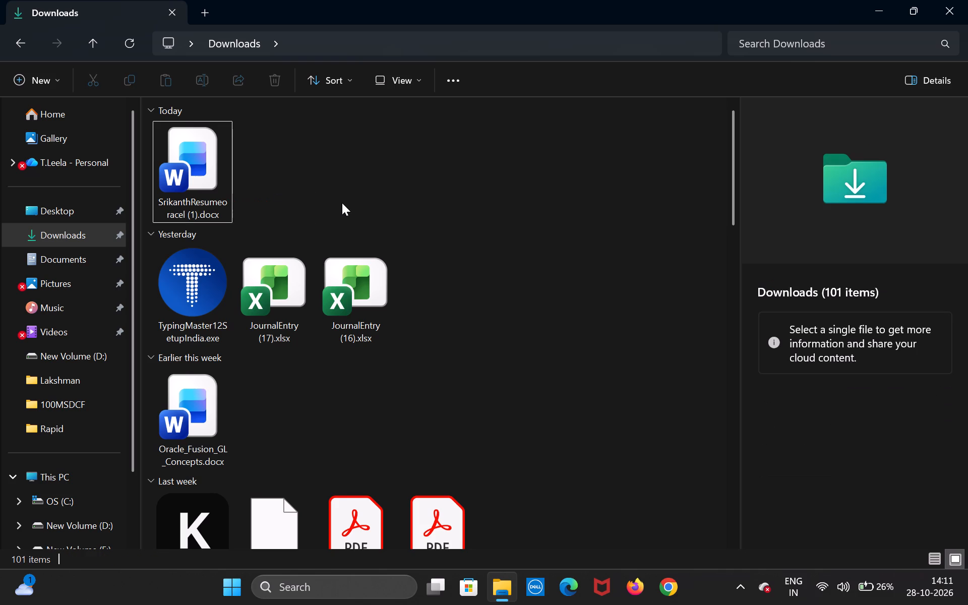
pyautogui.click(878, 11)
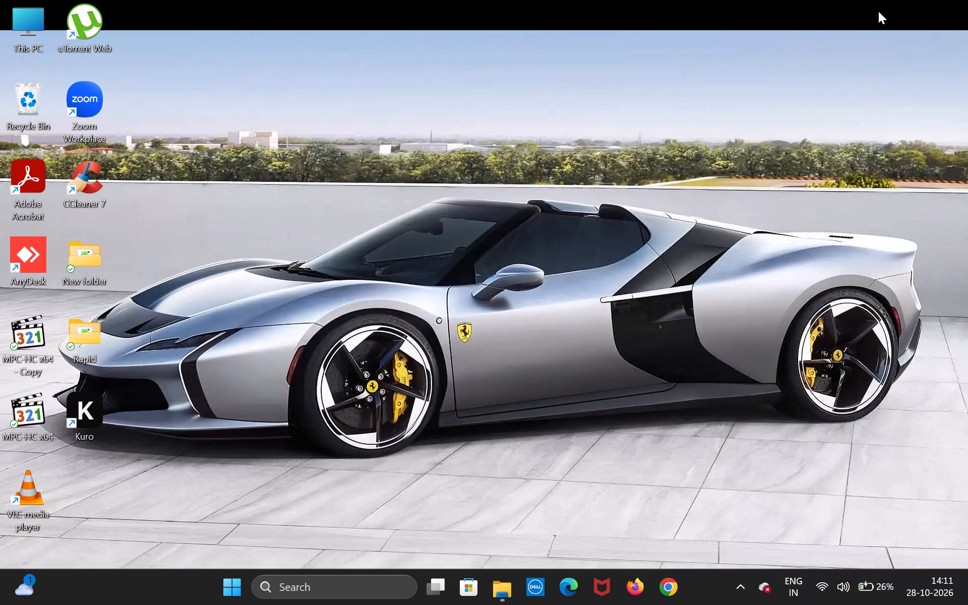
# Open Chrome with the first listed profile, marked L, leaving only its new-tab window open.
pyautogui.click(674, 587)
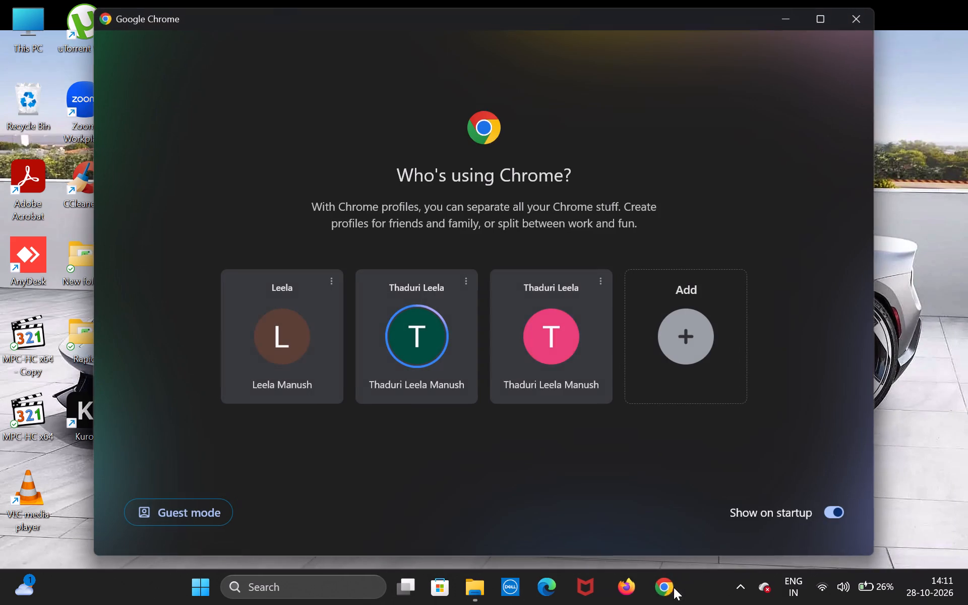
pyautogui.click(294, 337)
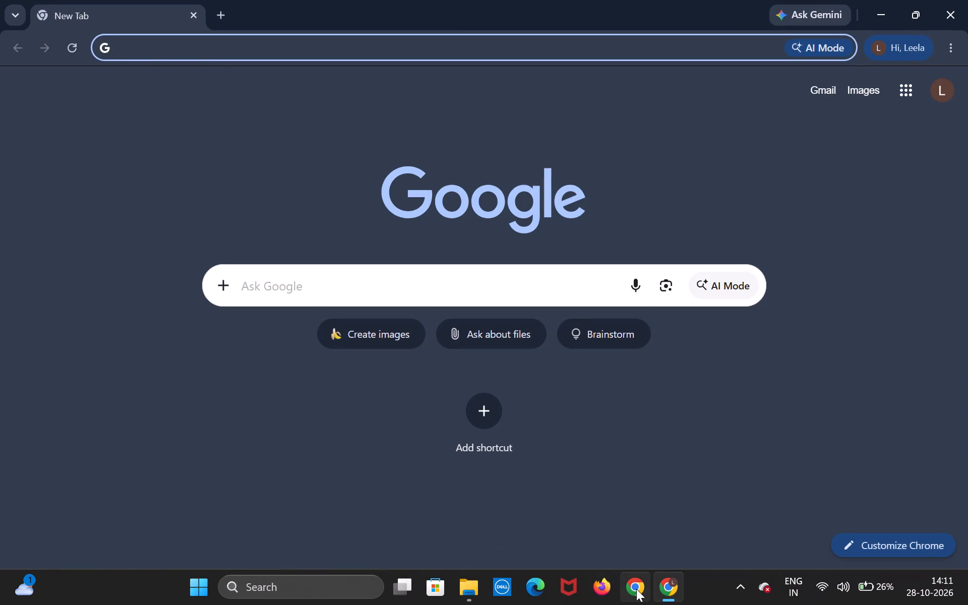
pyautogui.click(636, 589)
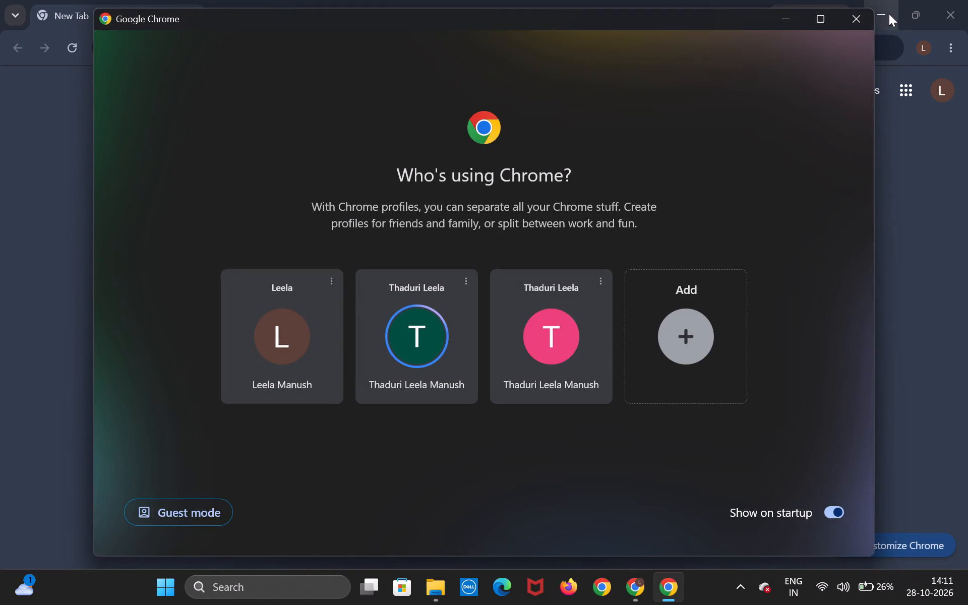
pyautogui.click(863, 18)
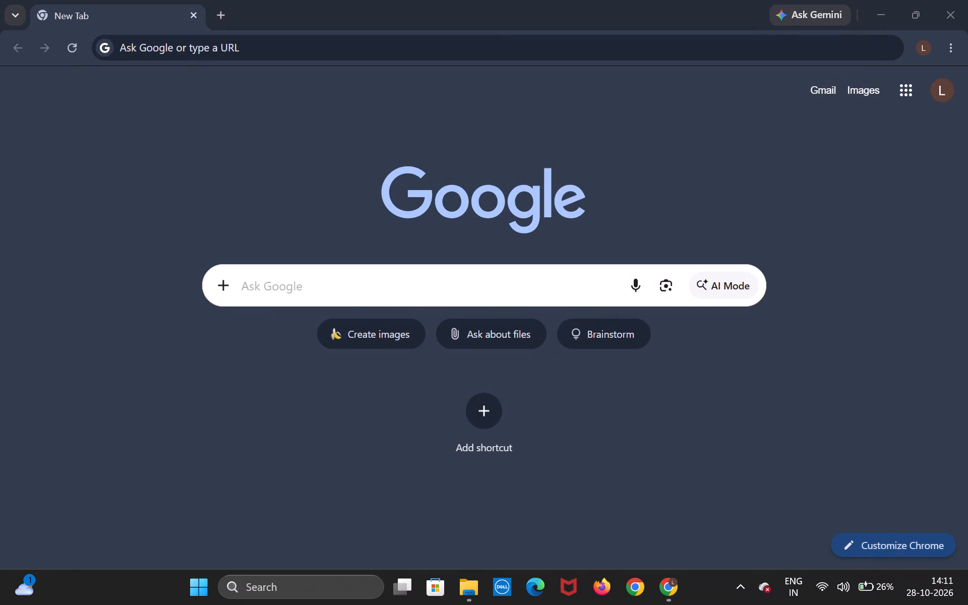
# Search Google for "whatsapp web".
pyautogui.click(399, 281)
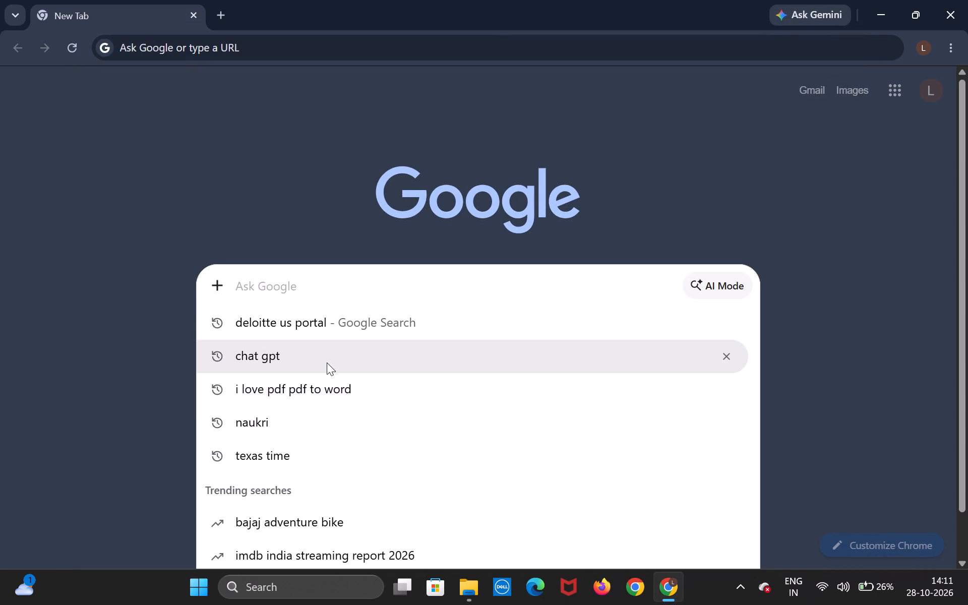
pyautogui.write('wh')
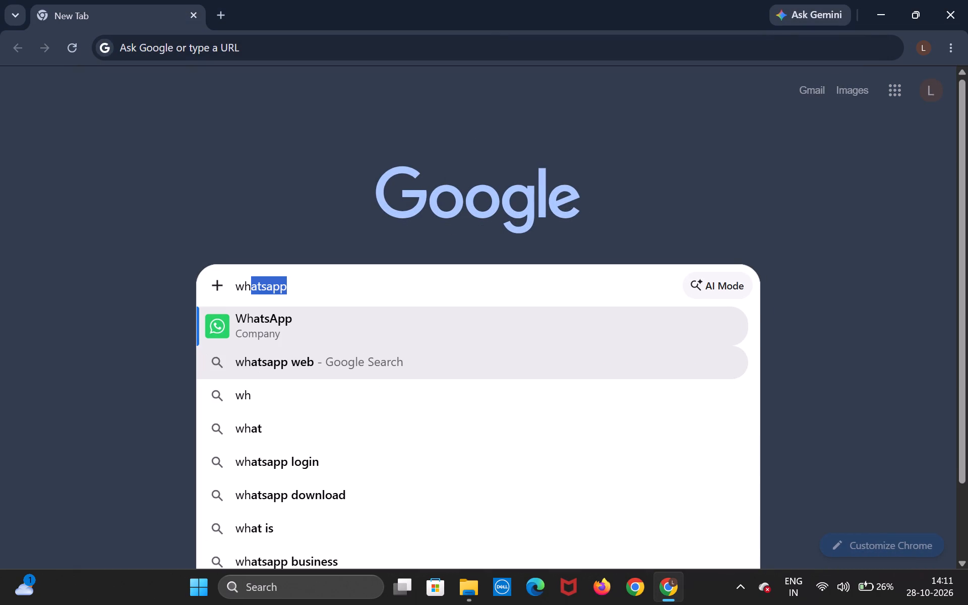
pyautogui.click(301, 362)
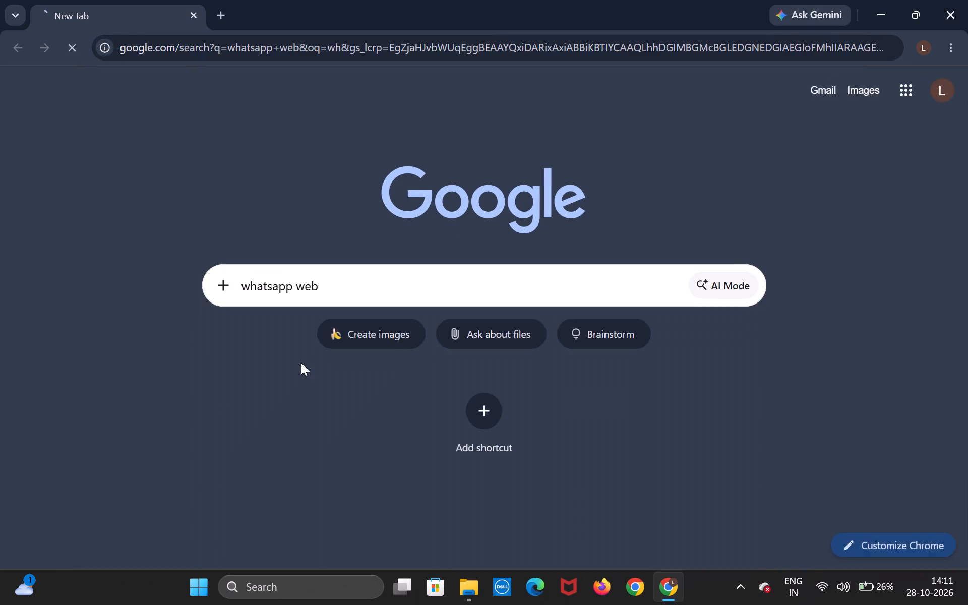